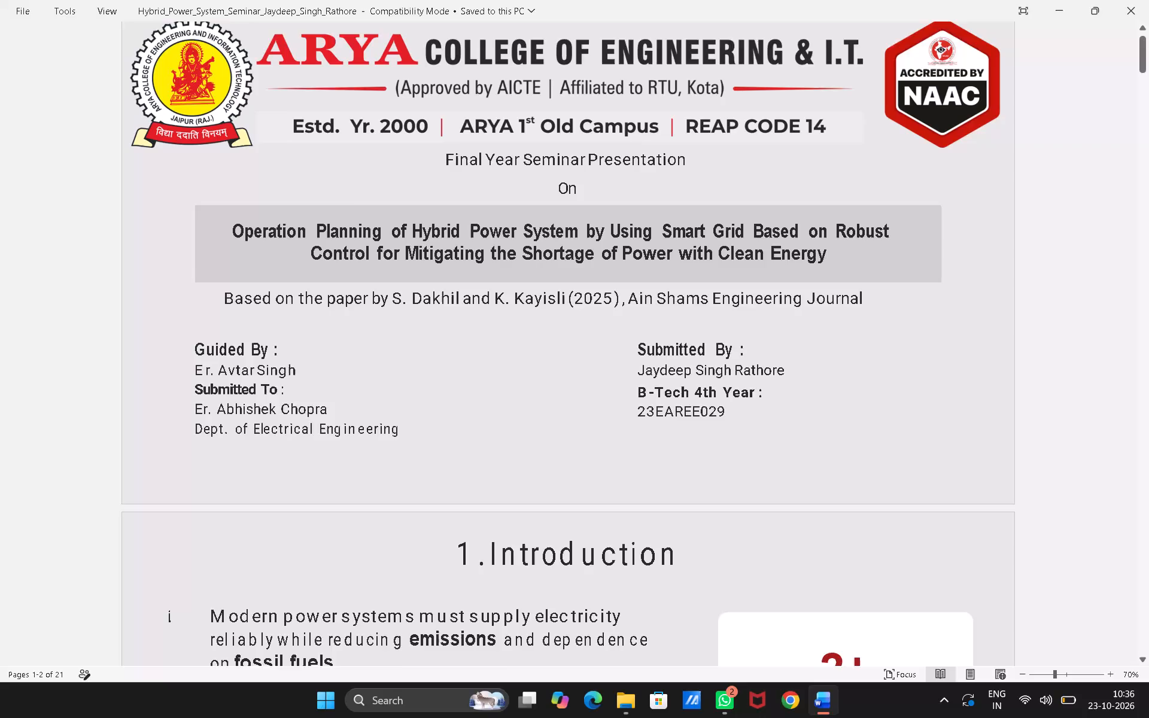
Examine the seminar report's title page and the beginning of the Introduction section.
key(Down)
key(Up)
key(Up)
key(Up)
key(Up)
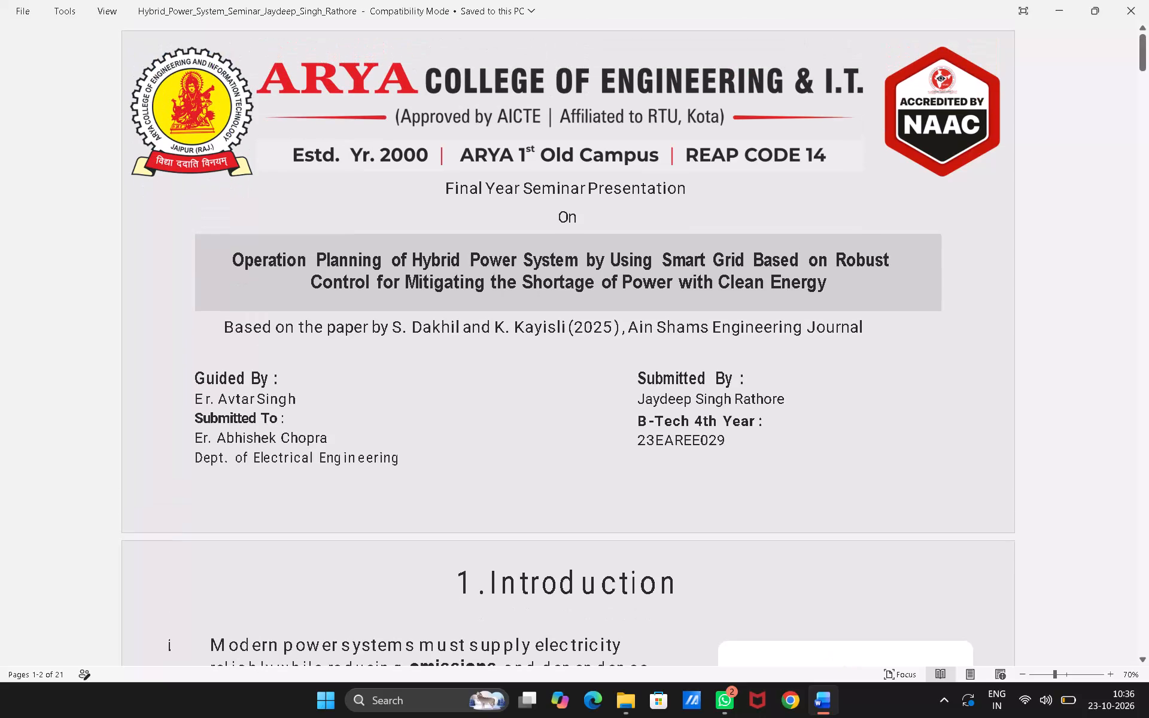
key(Down)
key(Down)
key(Down)
key(Up)
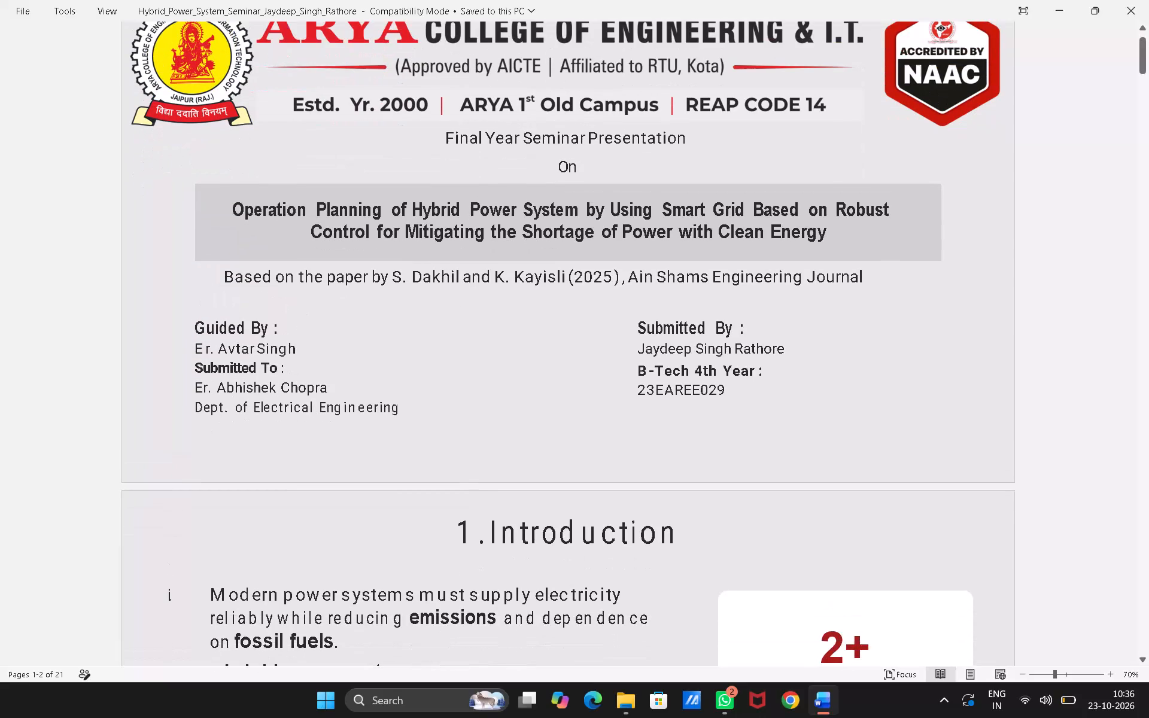
key(Up)
key(Up)
key(Up)
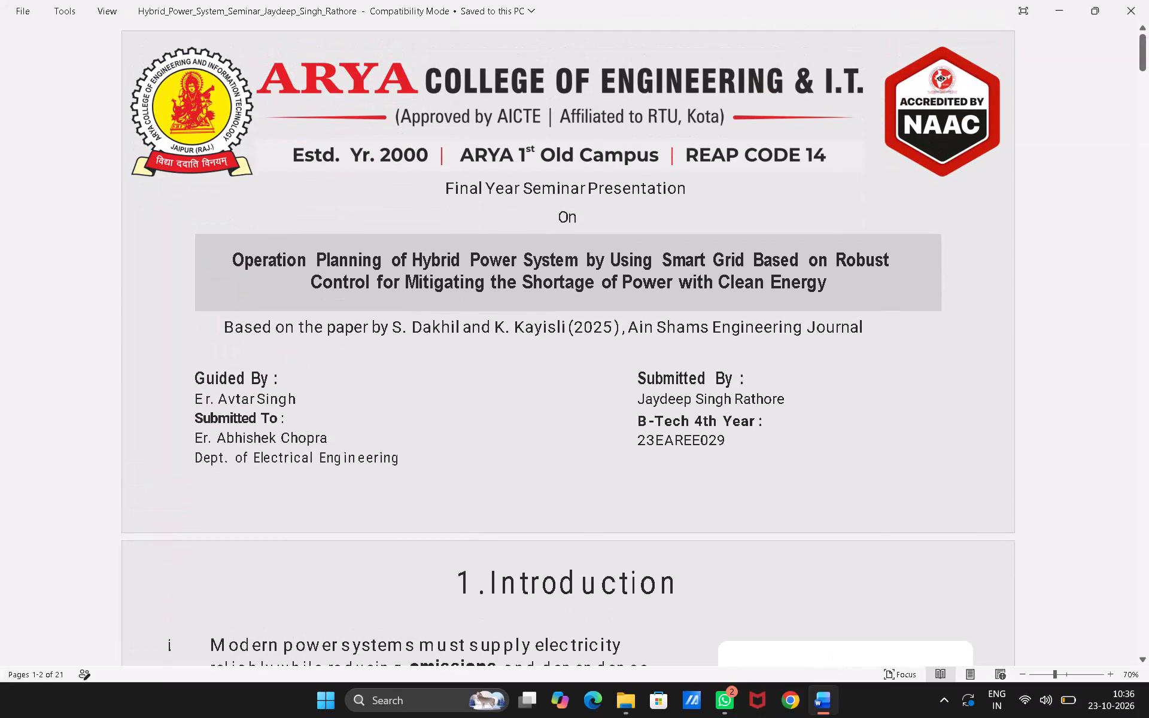
key(Up)
key(Down)
key(Up)
key(Up)
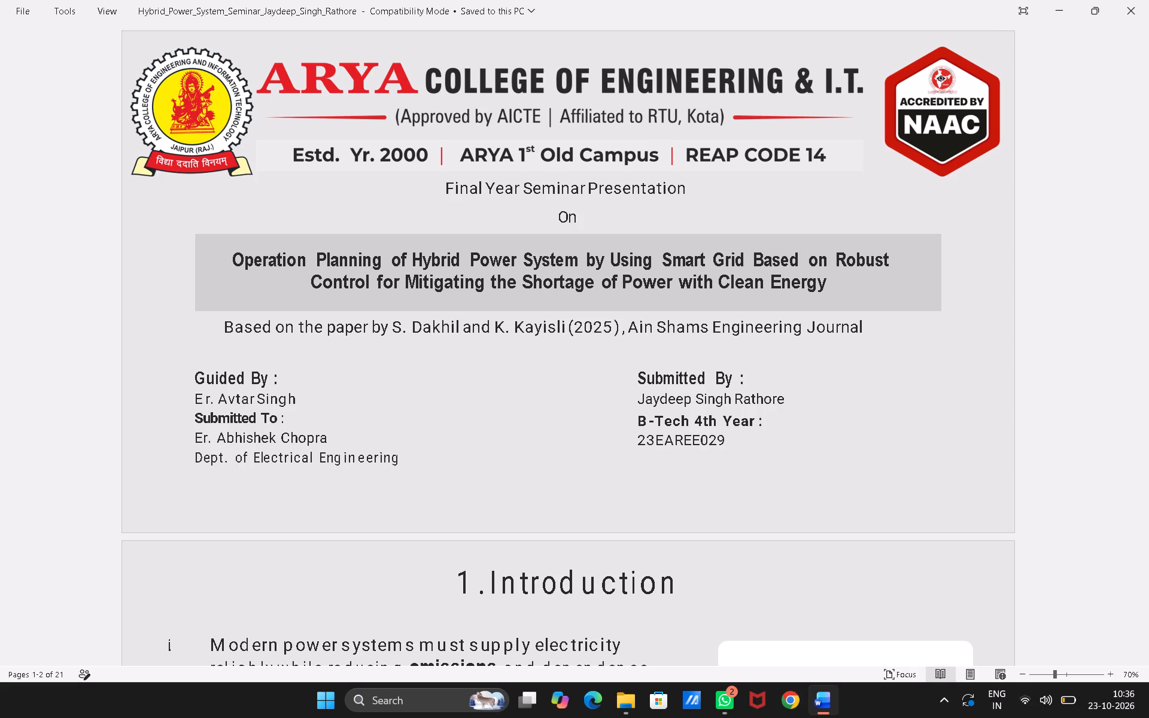
click(580, 584)
click(580, 584)
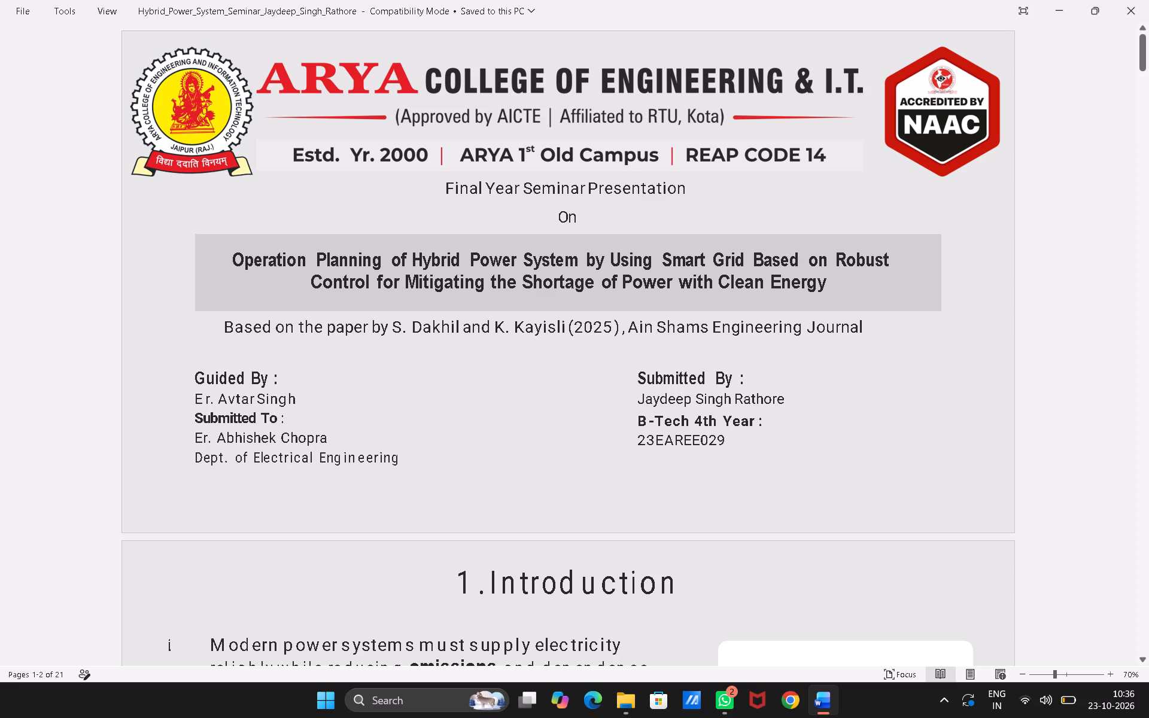
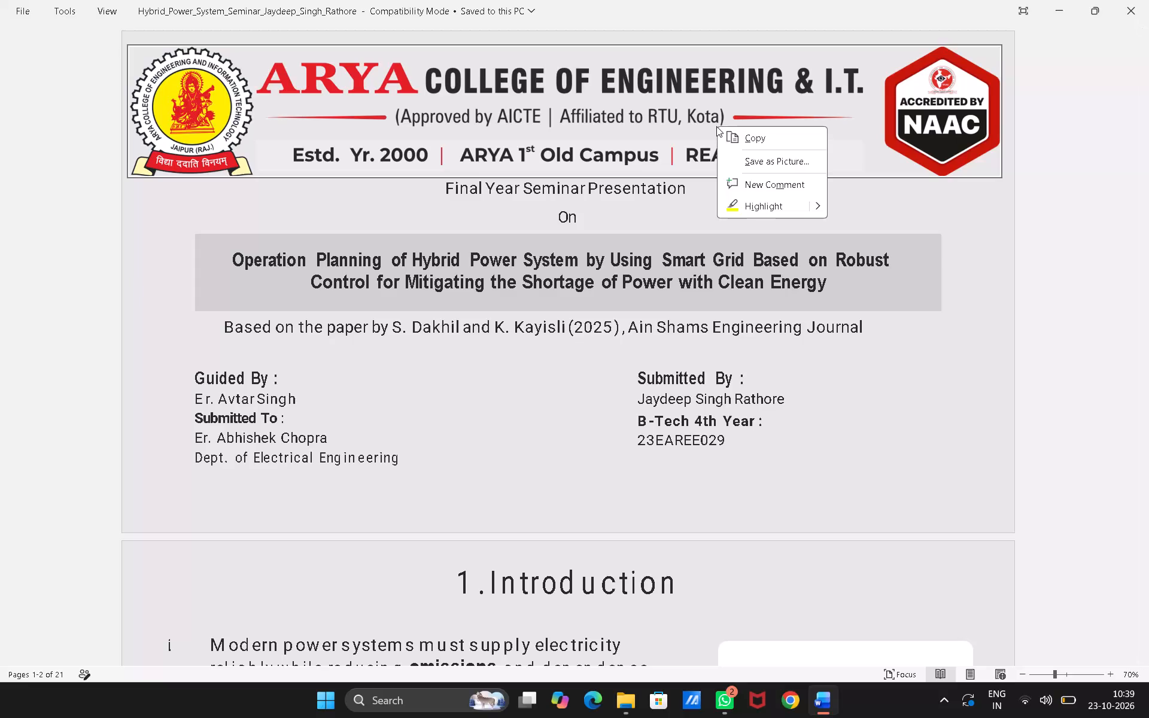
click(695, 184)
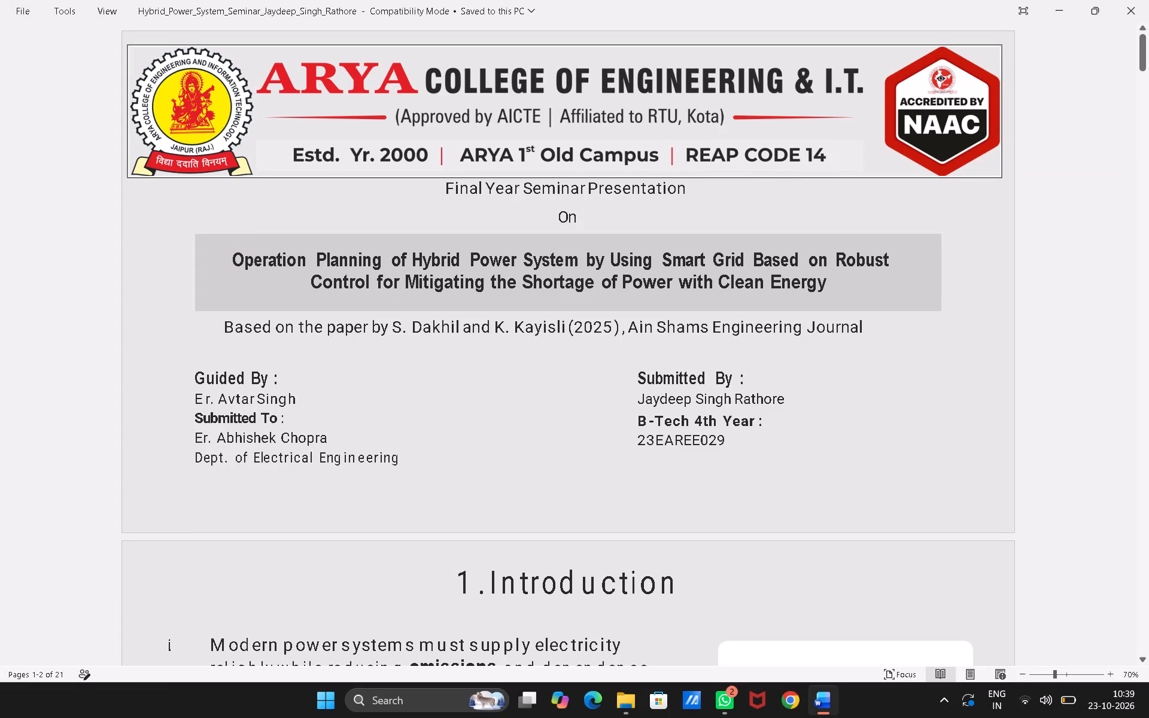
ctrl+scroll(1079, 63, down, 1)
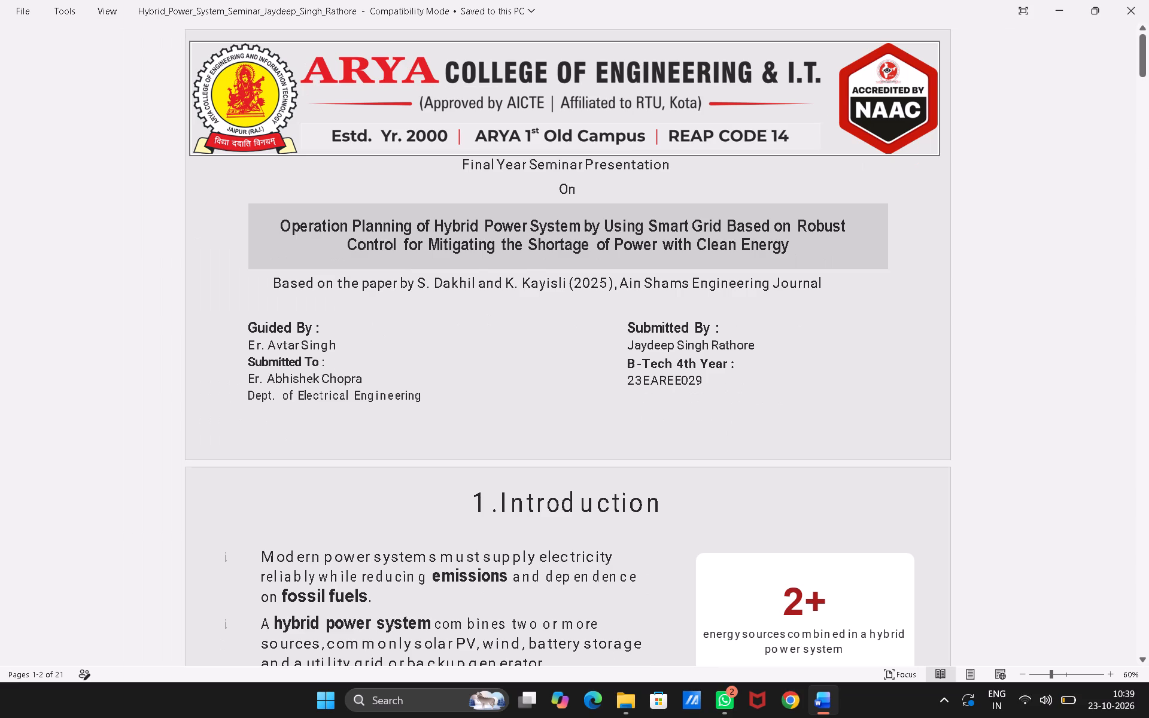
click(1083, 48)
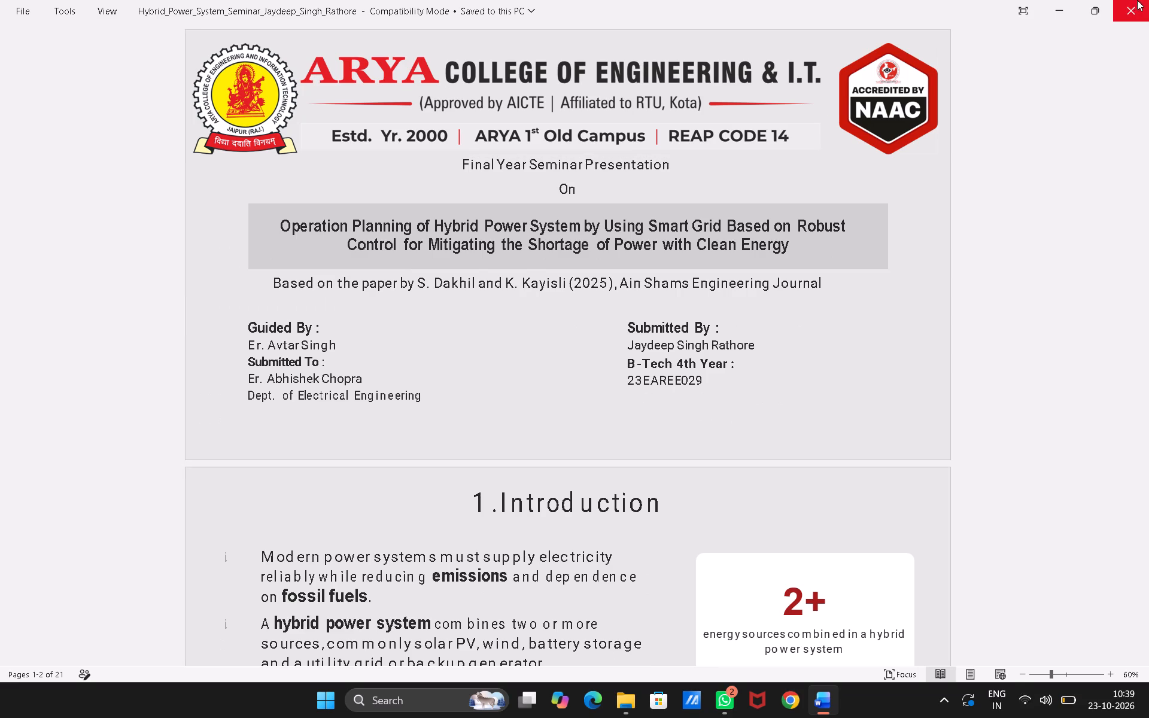
Close the seminar document and reopen its 960 KB Word file from the Downloads folder.
click(1134, 3)
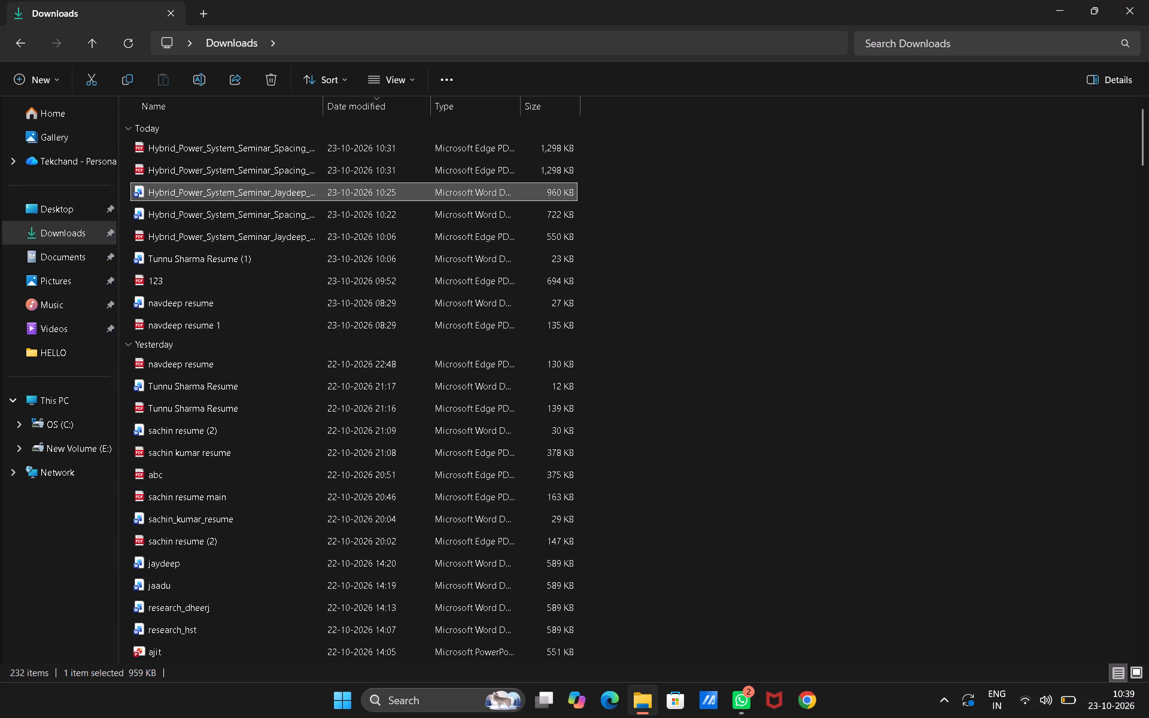
click(537, 184)
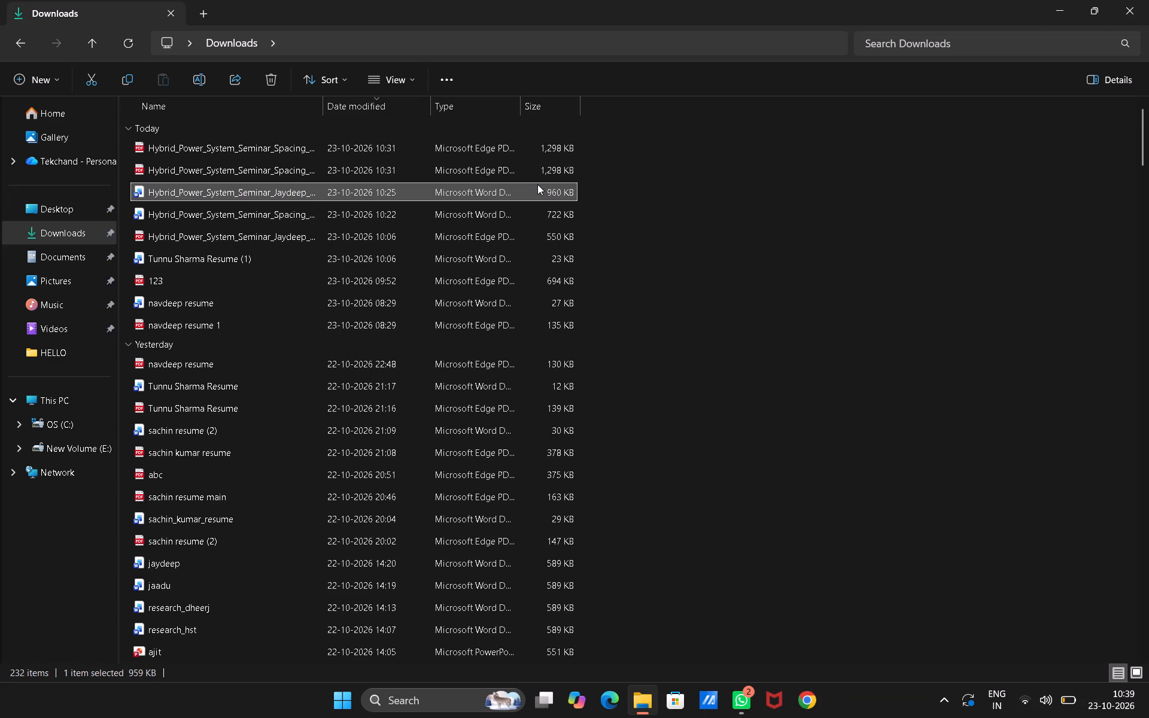
double_click(527, 191)
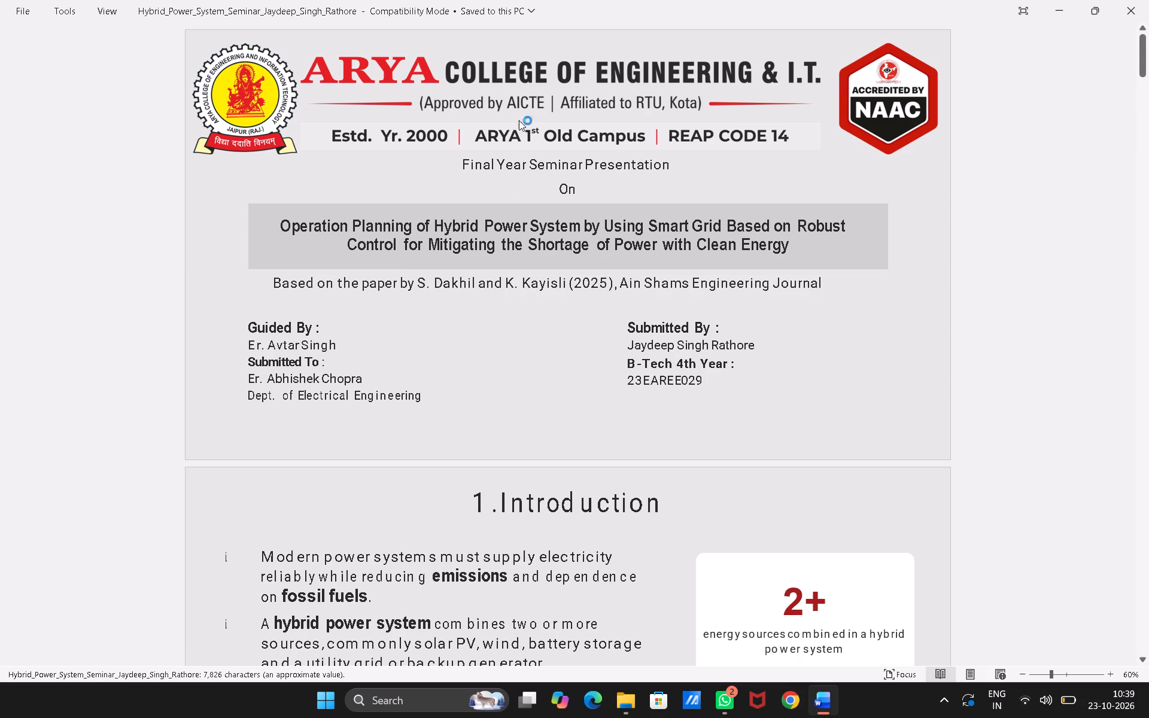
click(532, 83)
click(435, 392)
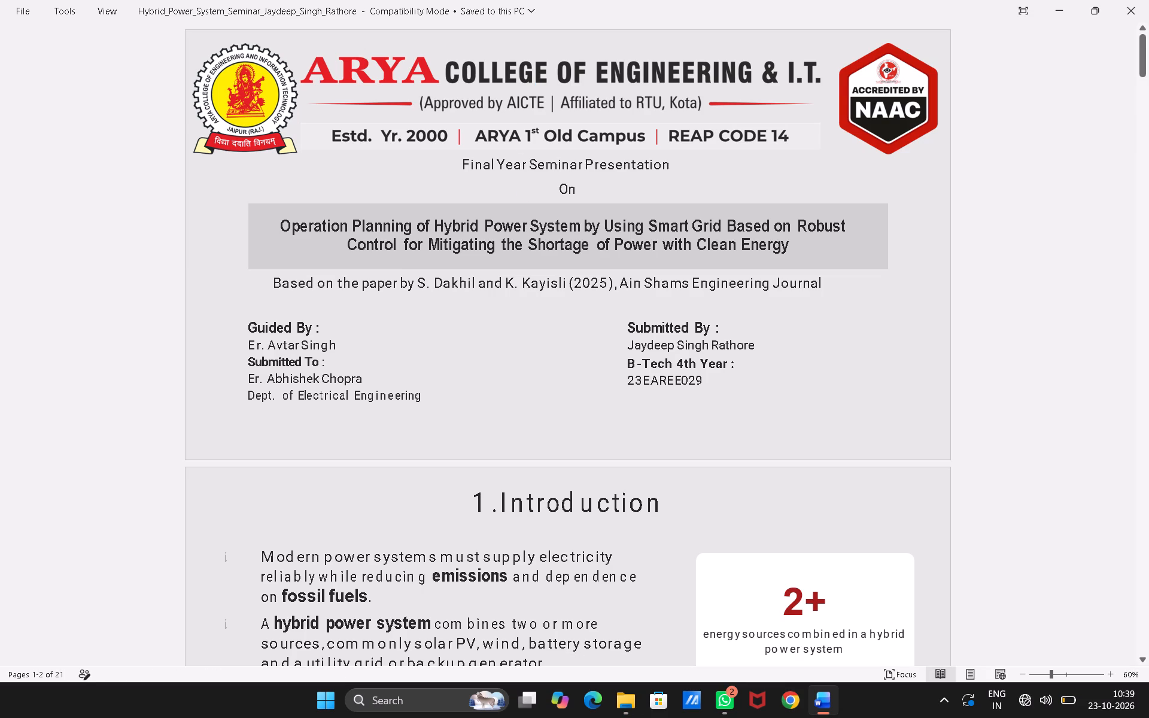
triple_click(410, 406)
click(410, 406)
Open the hybrid power system seminar document again from the recent files, choosing the most recently modified one.
click(16, 8)
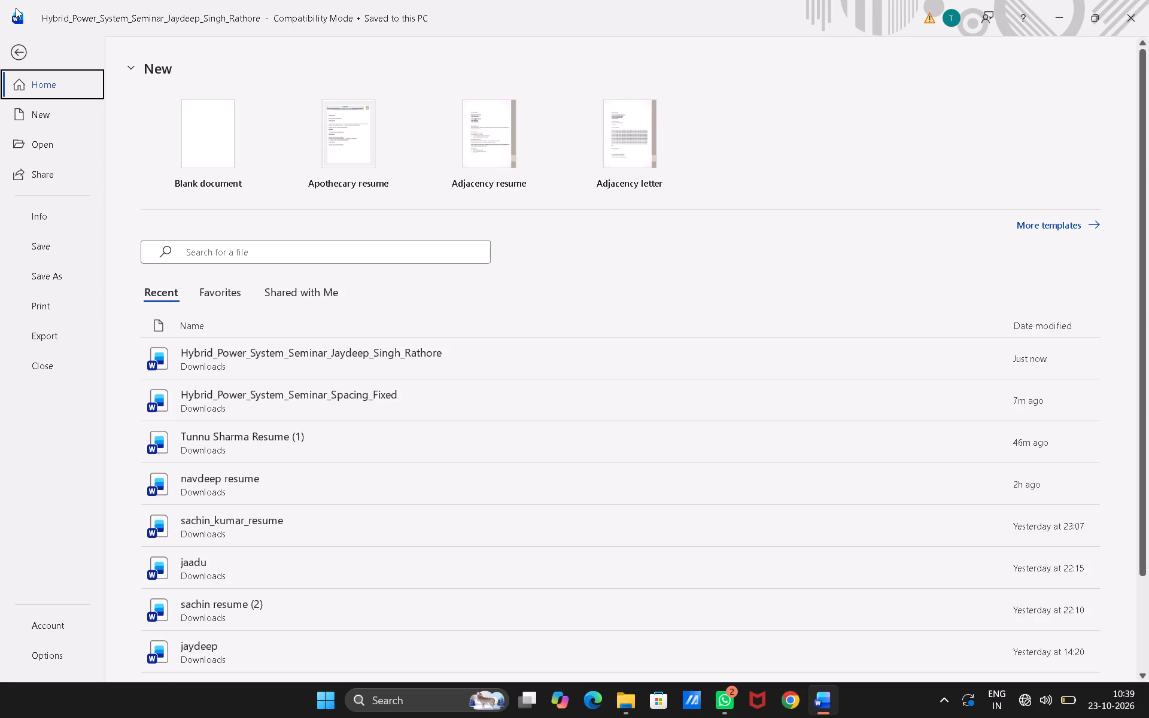
click(241, 349)
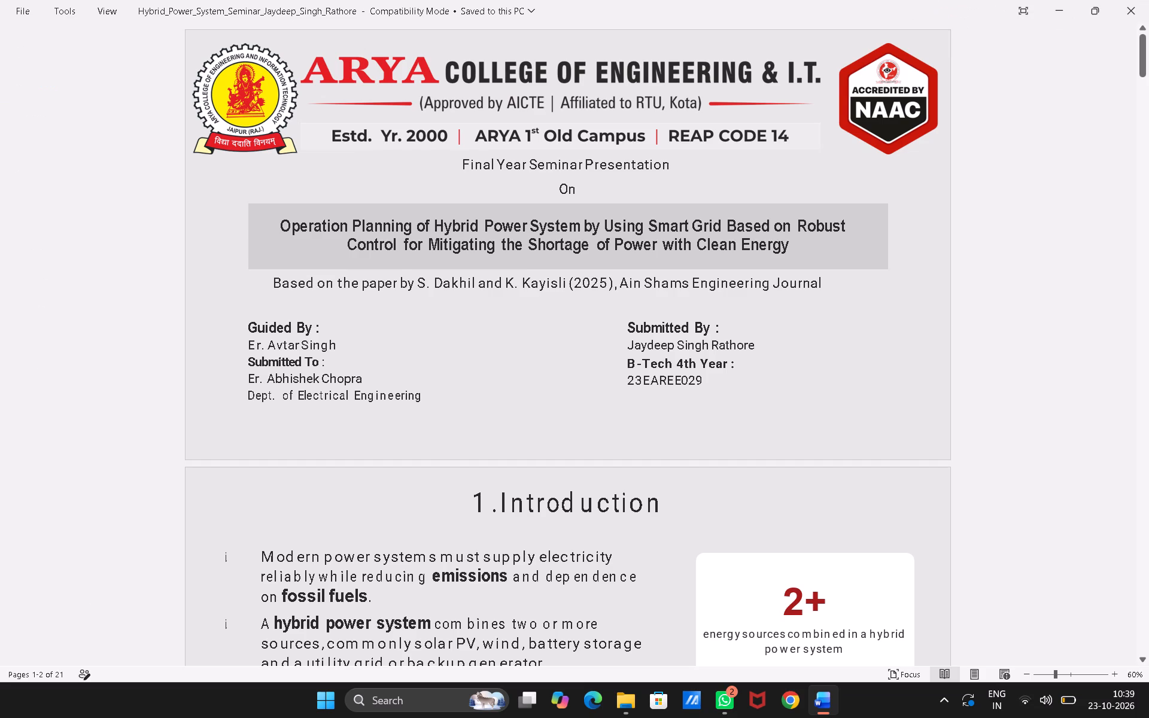
Check the seminar document's file name and save location details, leaving them as they are.
click(514, 14)
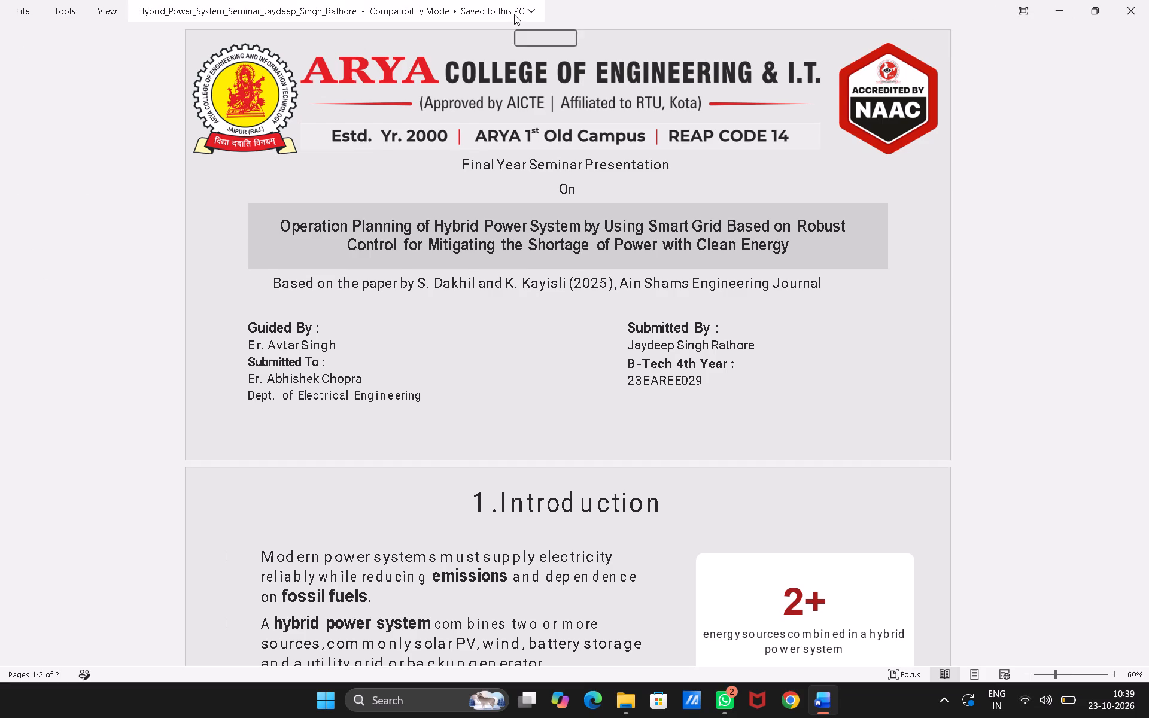
click(514, 14)
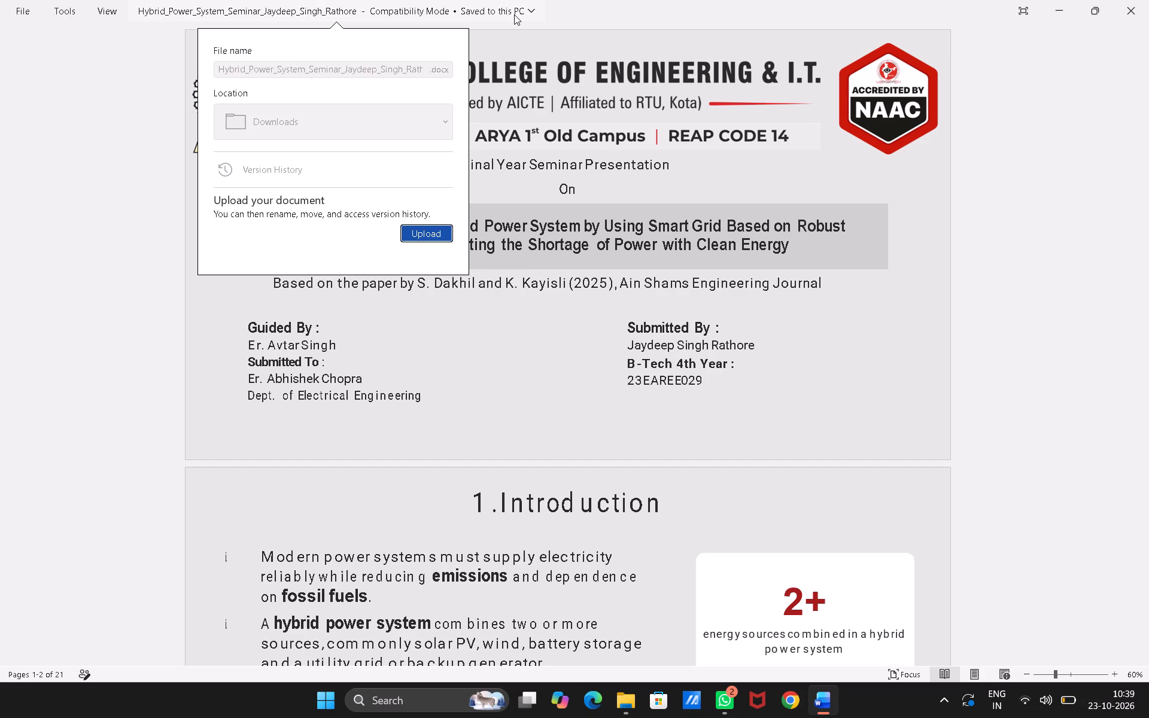
click(514, 14)
click(514, 14)
click(950, 100)
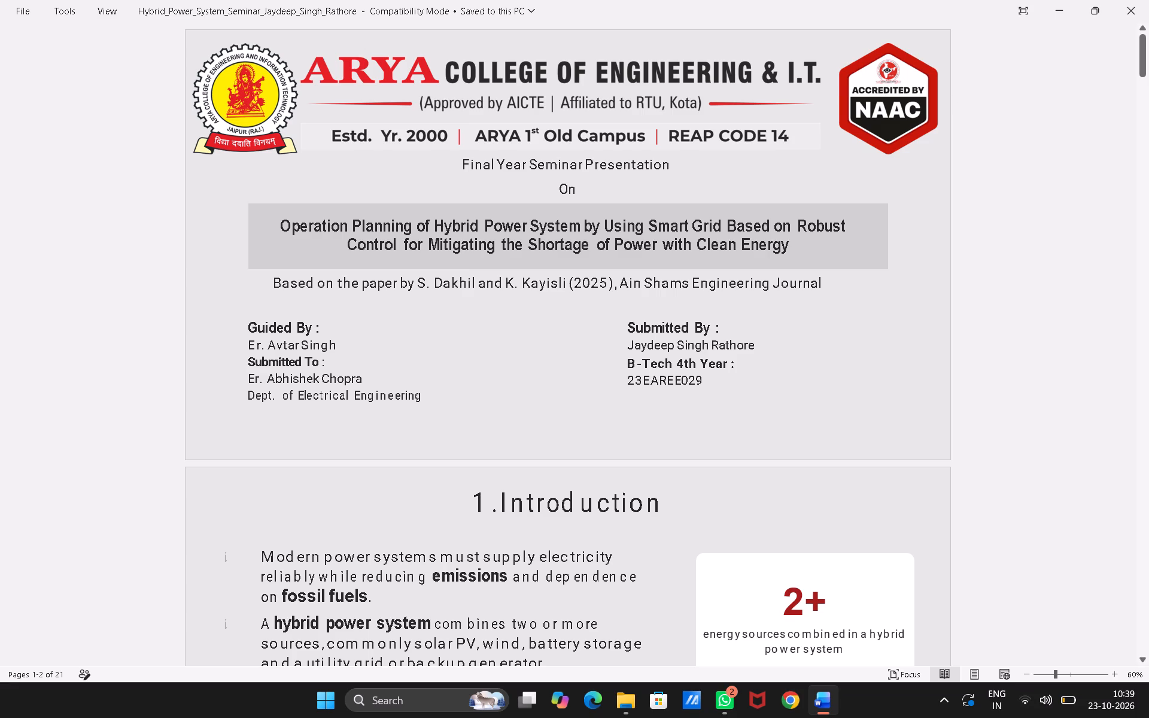
Examine the seminar title page up close, including the college banner, topic heading and submission details.
right_click(957, 93)
scroll(957, 93, left, 2)
ctrl+scroll(858, 214, up, 1)
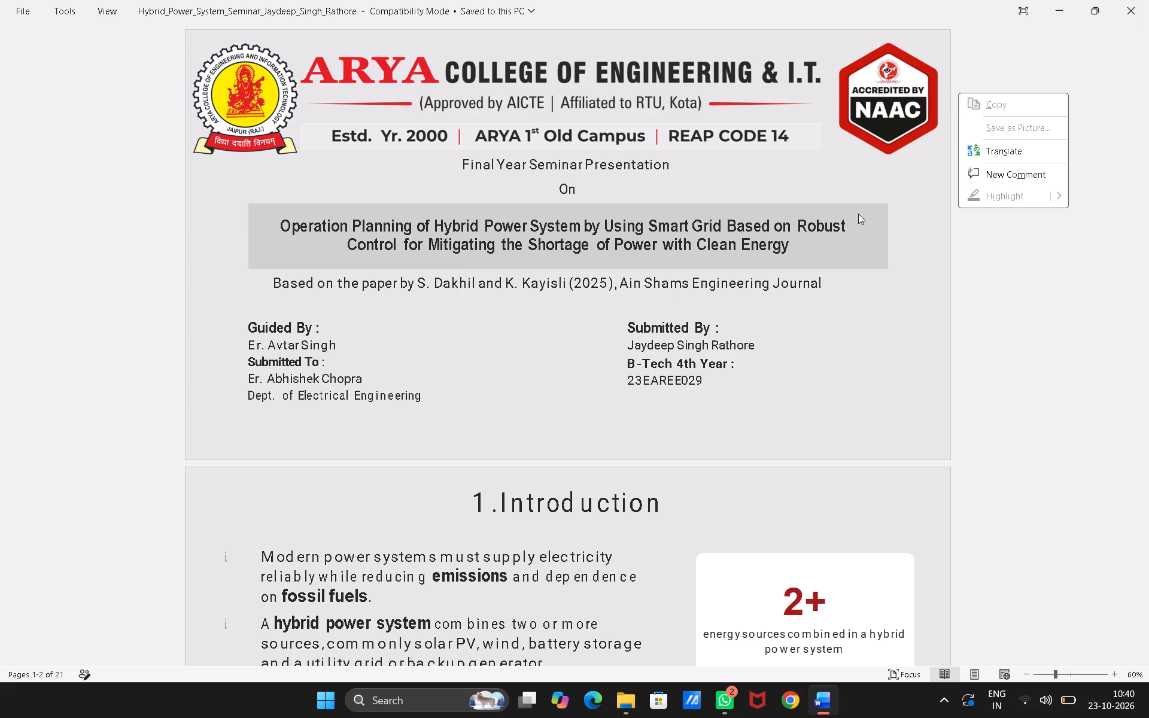
ctrl+scroll(858, 214, up, 1)
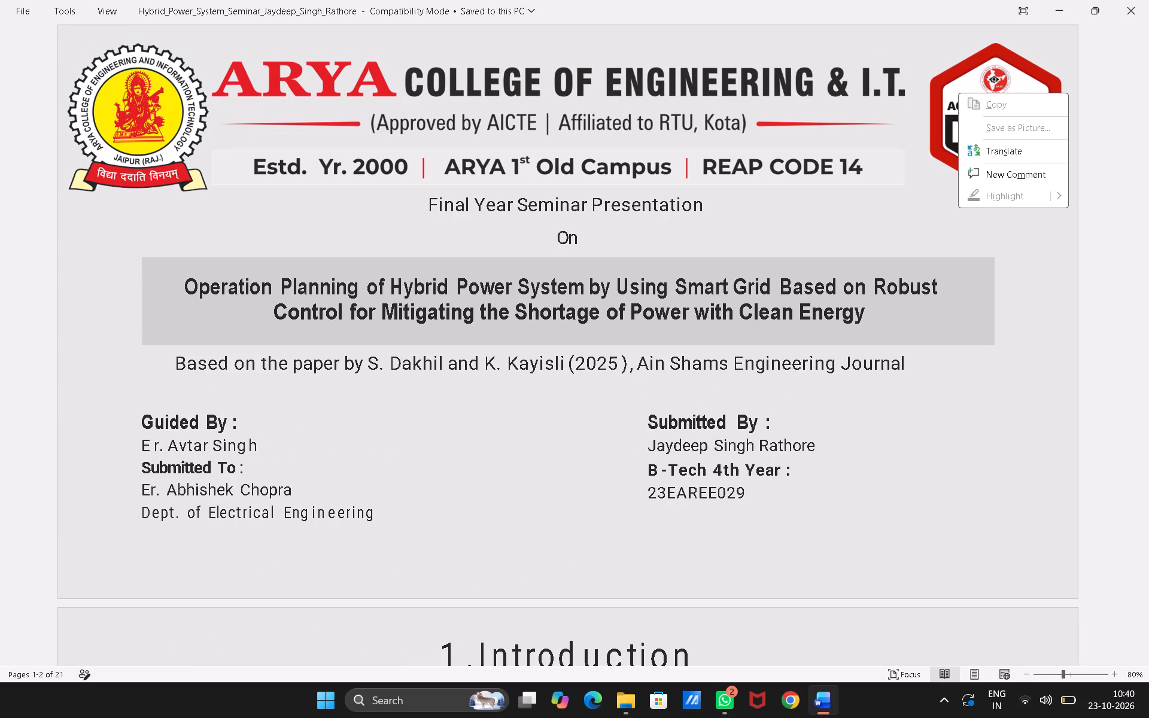
click(911, 213)
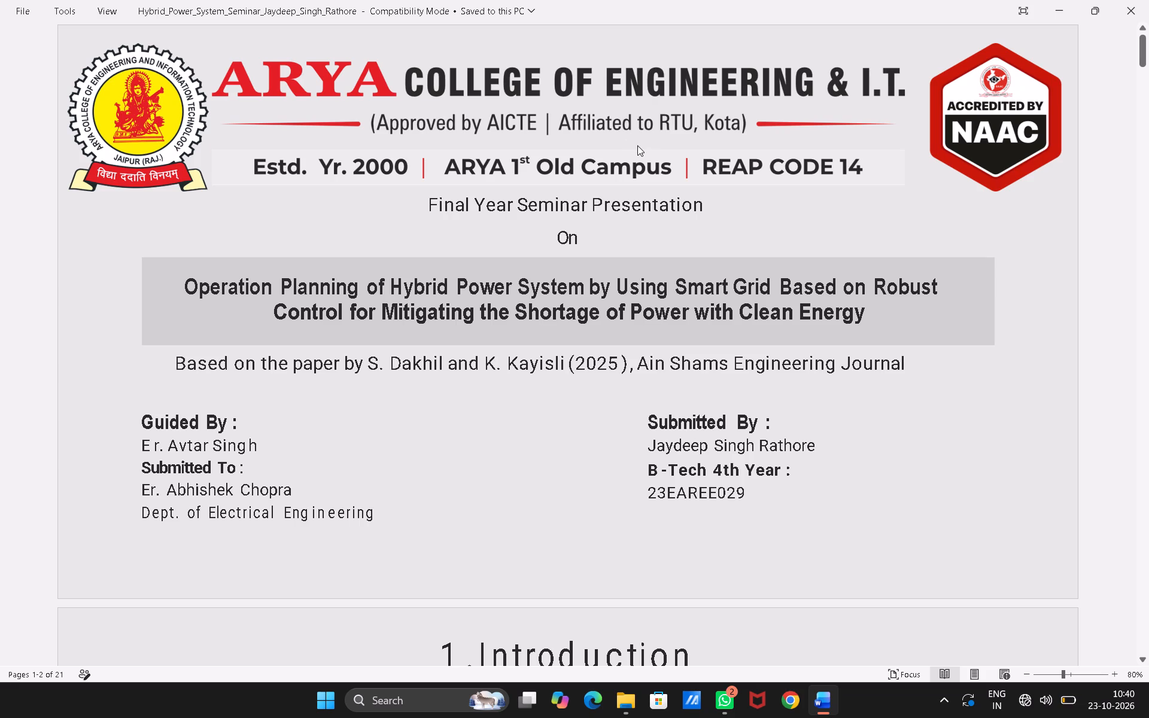
key(Down)
key(Down)
key(Up)
key(Up)
key(Up)
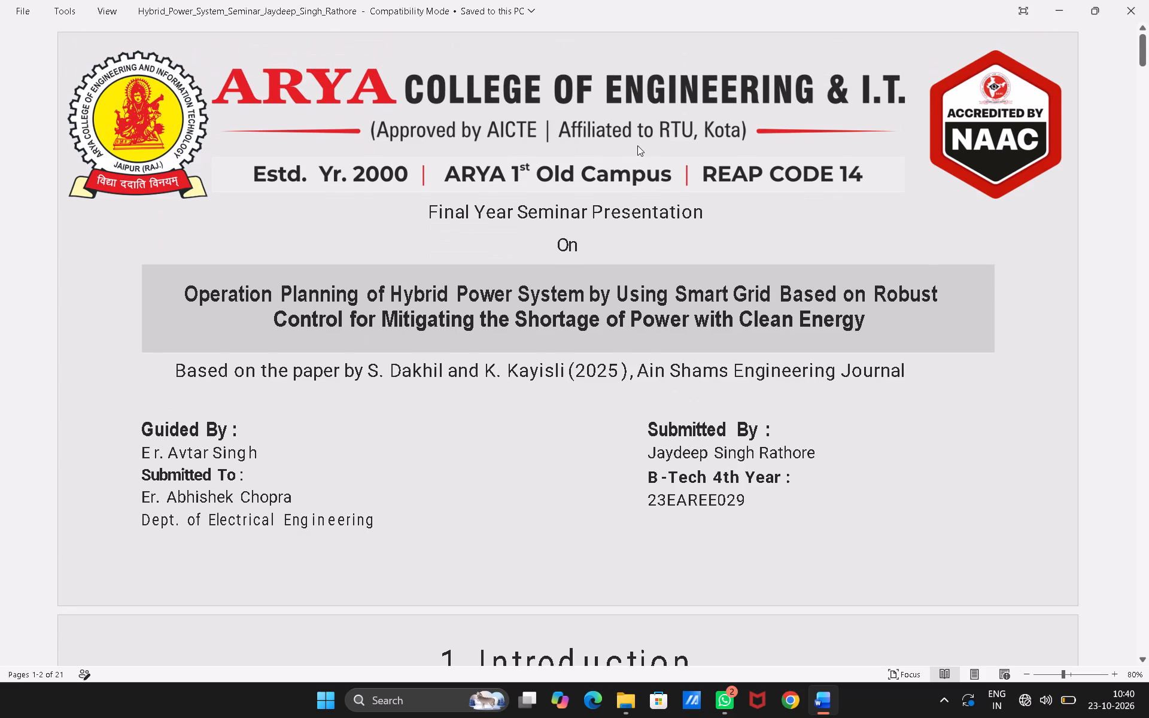
key(Up)
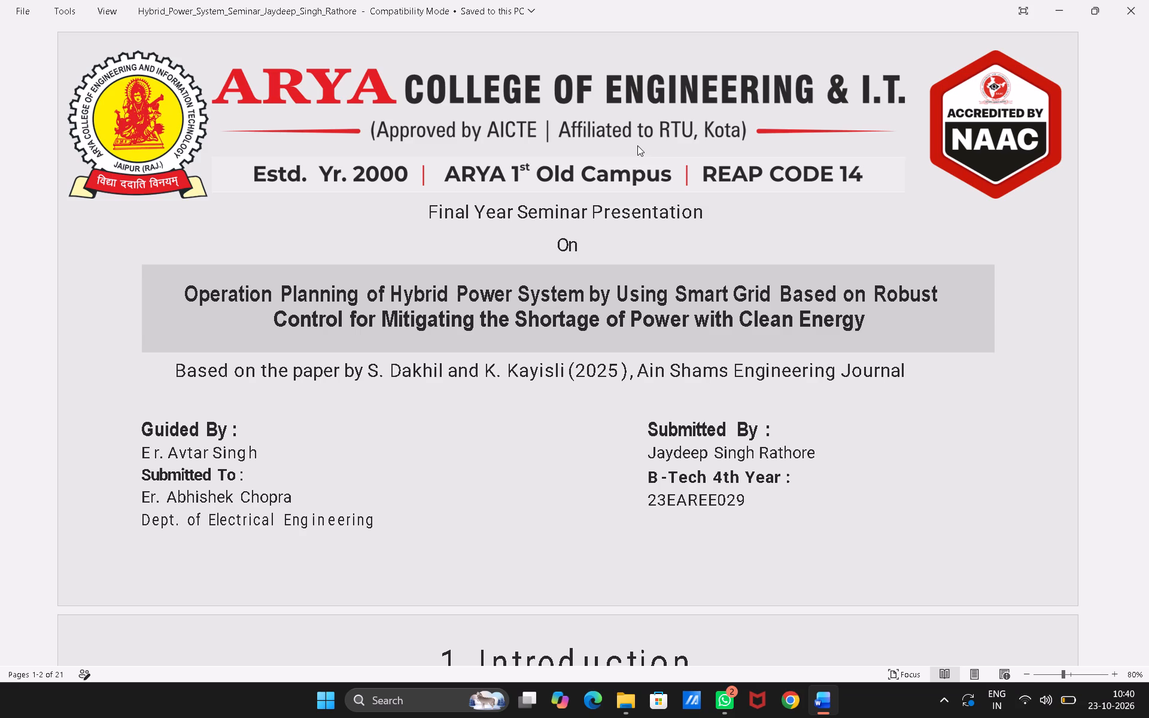
ctrl+scroll(637, 145, up, 1)
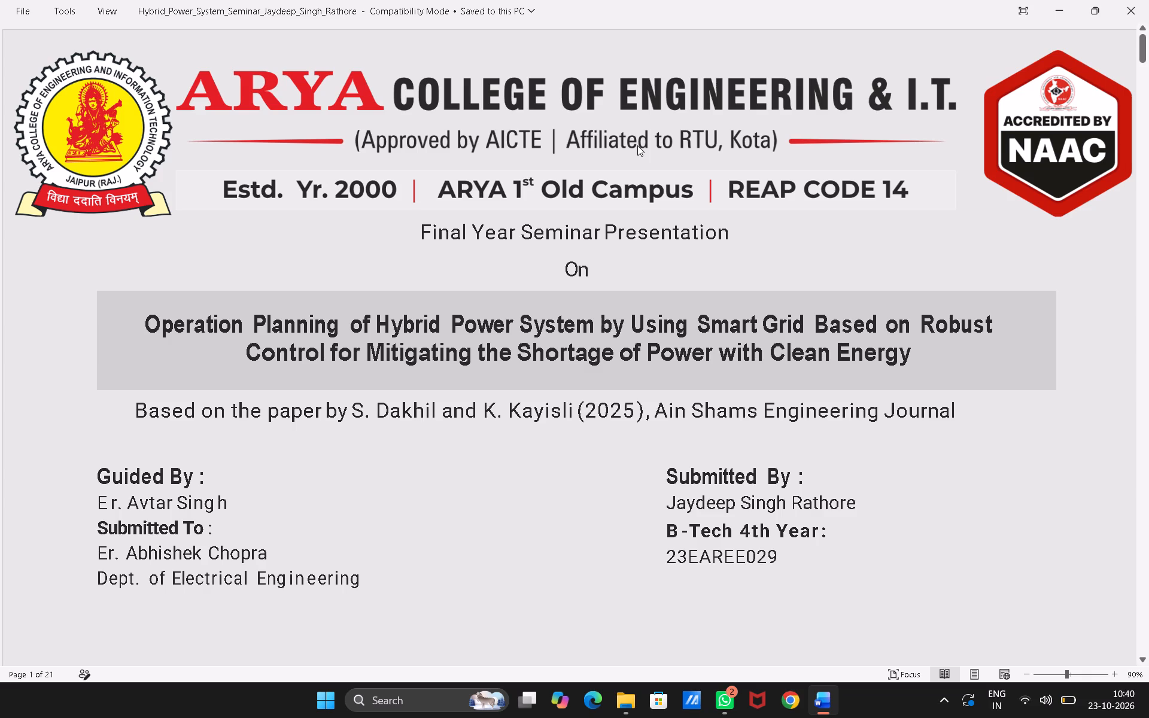
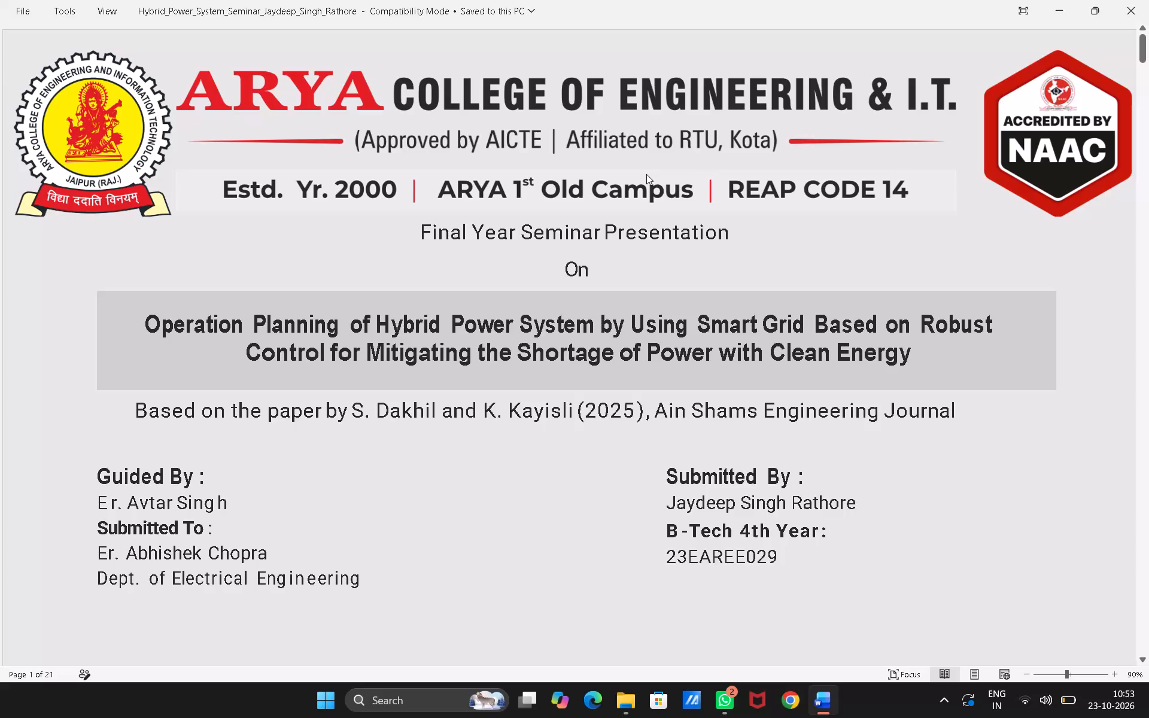
Leave the reading view and save the seminar document.
key(Escape)
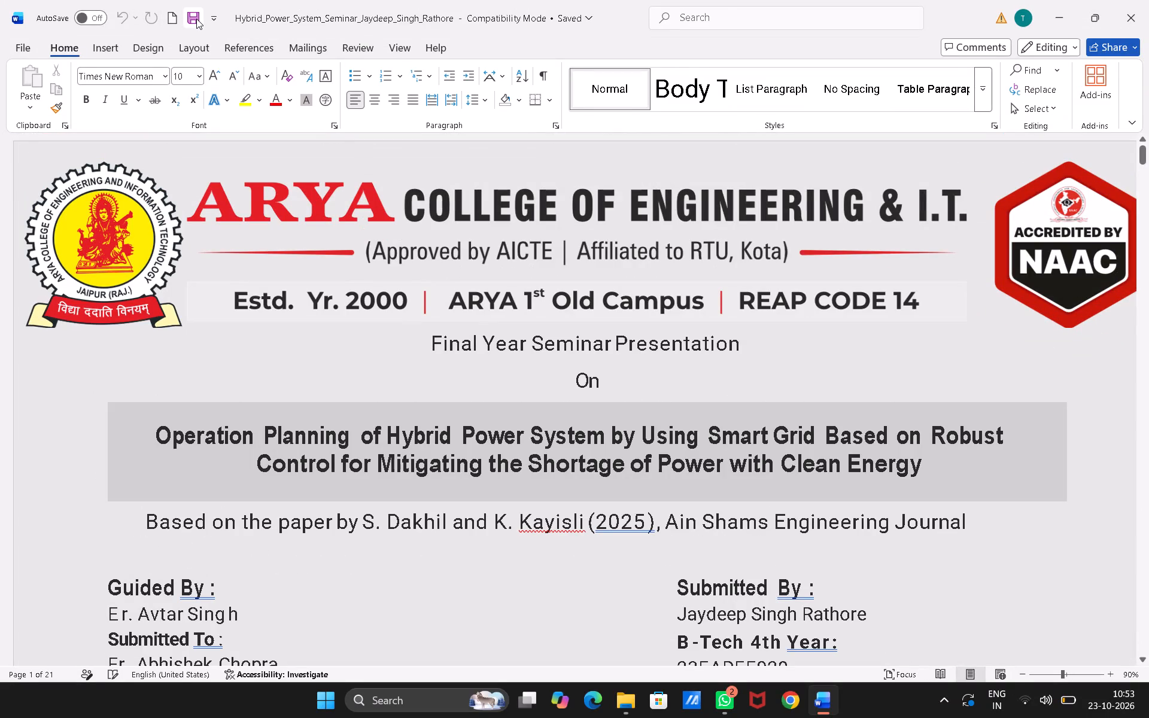
click(196, 19)
Delete the whole "Submitted To :" label under the guide's name on the title page, keeping its line empty.
scroll(317, 420, down, 1)
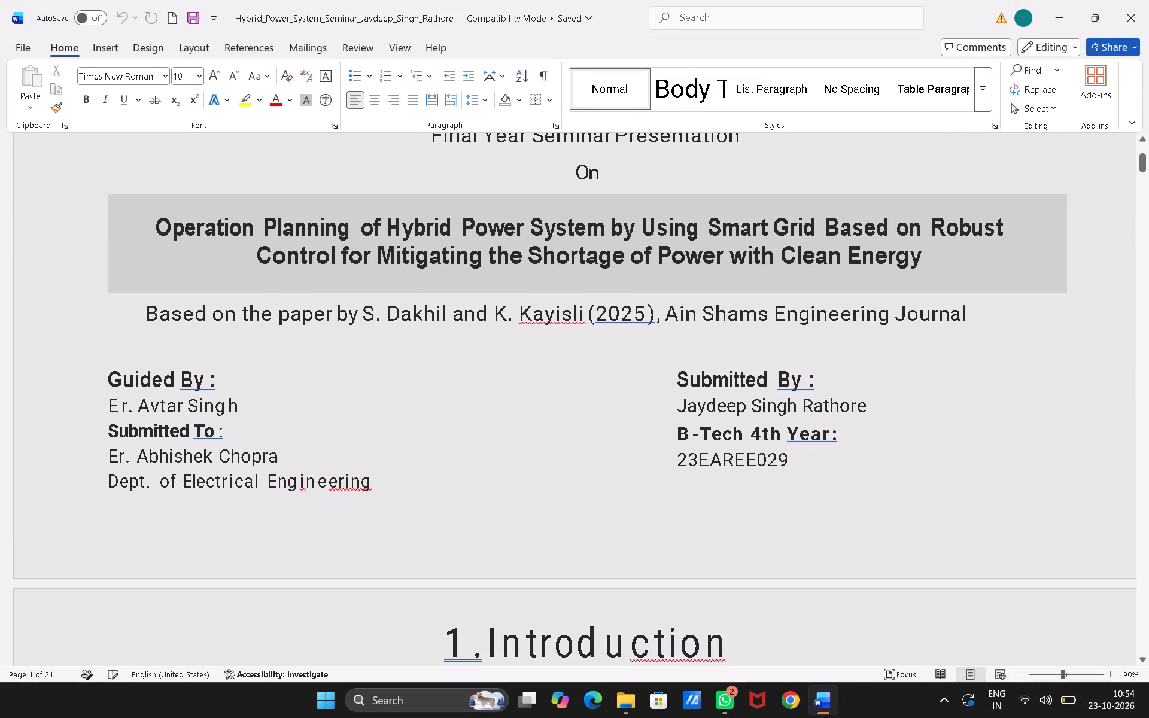
click(225, 436)
key(backslash)
key(BackSpace)
key(backslash)
key(BackSpace)
key(BackSpace)
key(BackSpace)
key(BackSpace)
key(BackSpace)
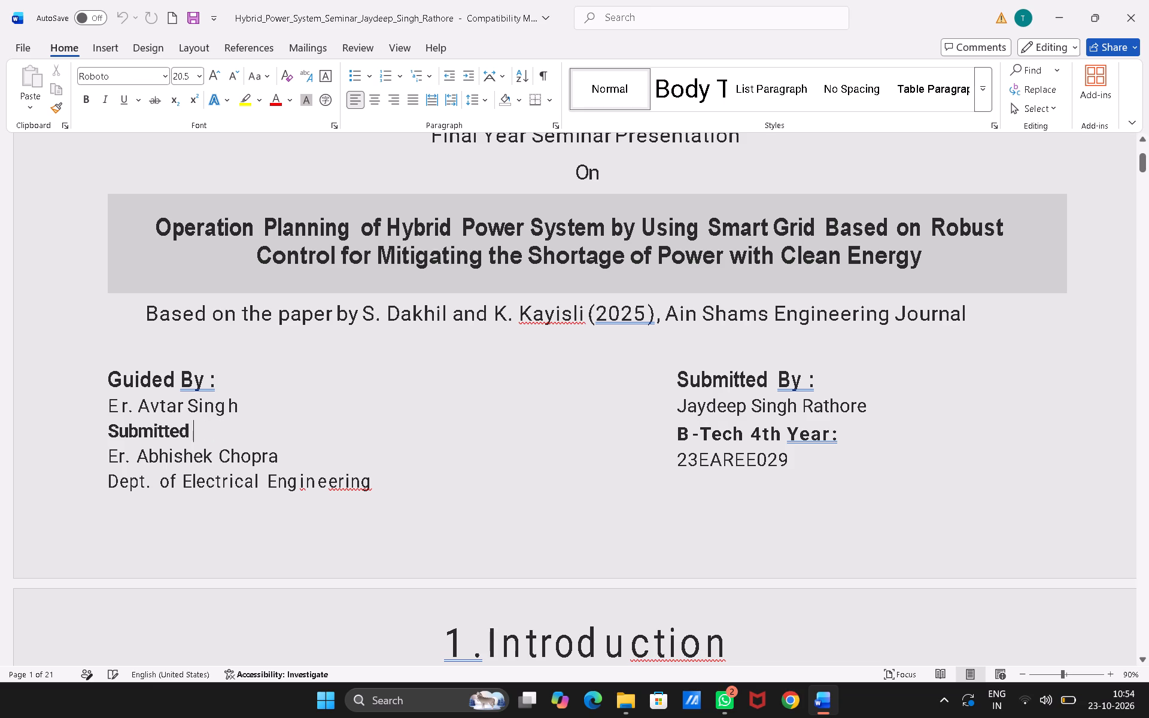
key(BackSpace)
key(BackSpace)
key(BackSpace)
key(BackSpace)
key(BackSpace)
key(BackSpace)
key(BackSpace)
key(BackSpace)
key(BackSpace)
key(BackSpace)
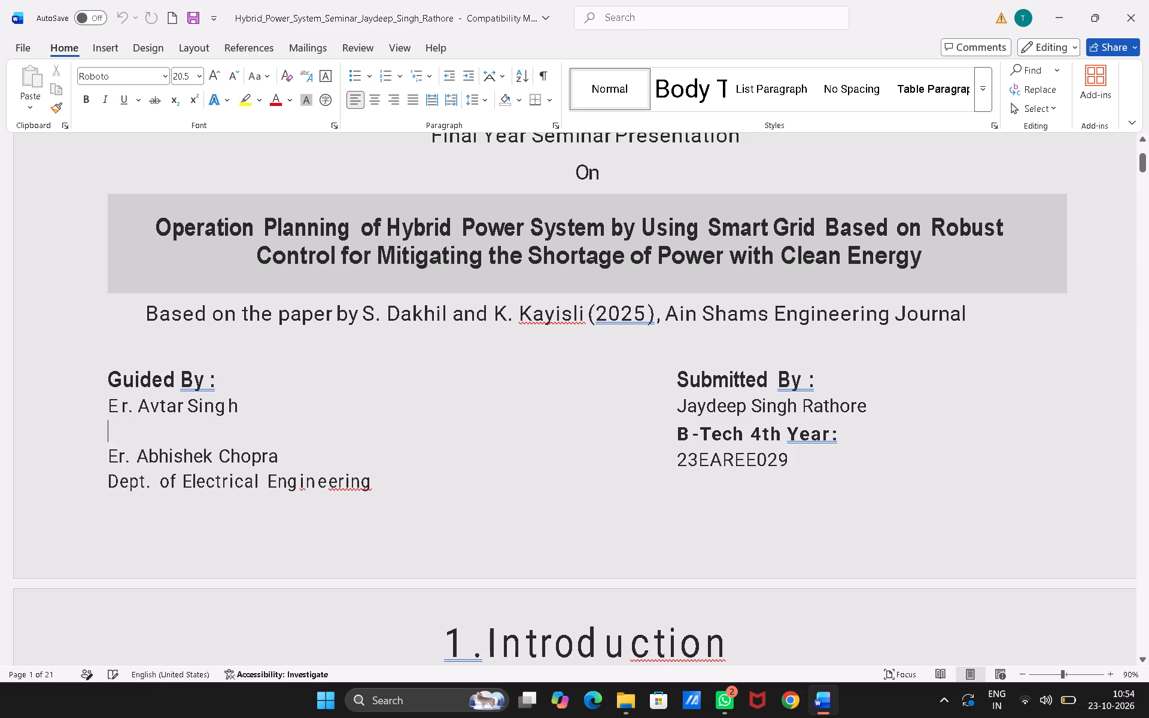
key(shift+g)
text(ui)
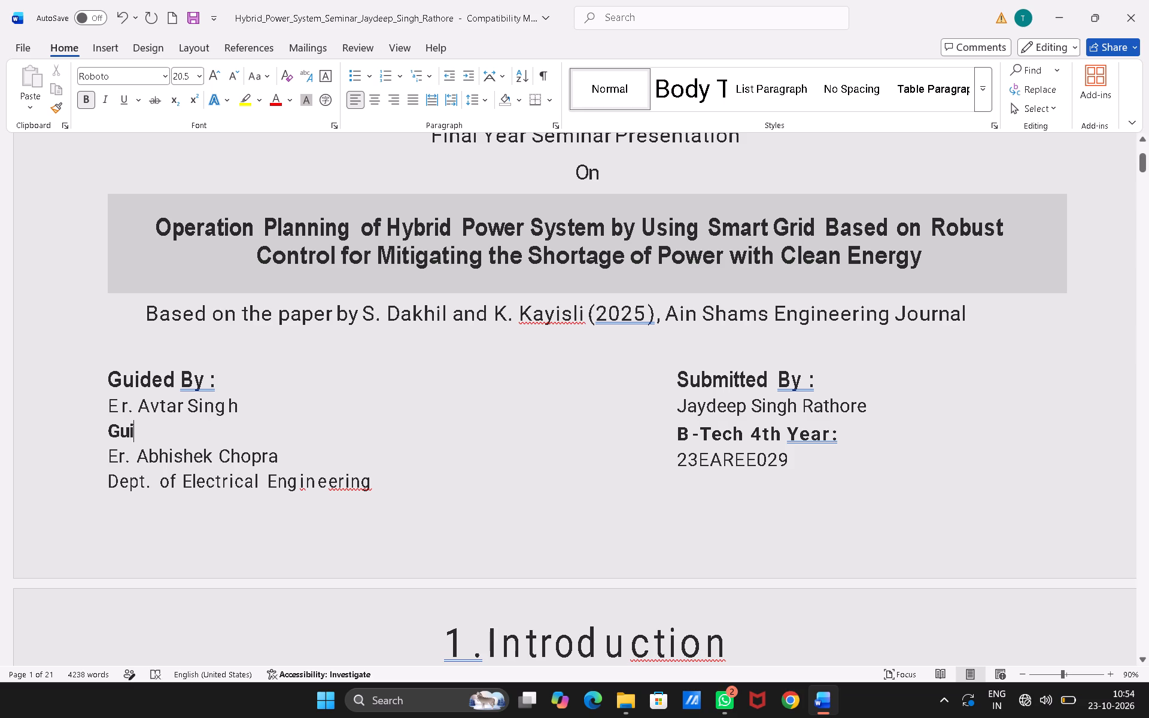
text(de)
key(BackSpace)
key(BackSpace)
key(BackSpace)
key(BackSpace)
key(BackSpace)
Enter the label "Submitted To :" in bold on the empty line under the guide's name.
key(s)
key(o)
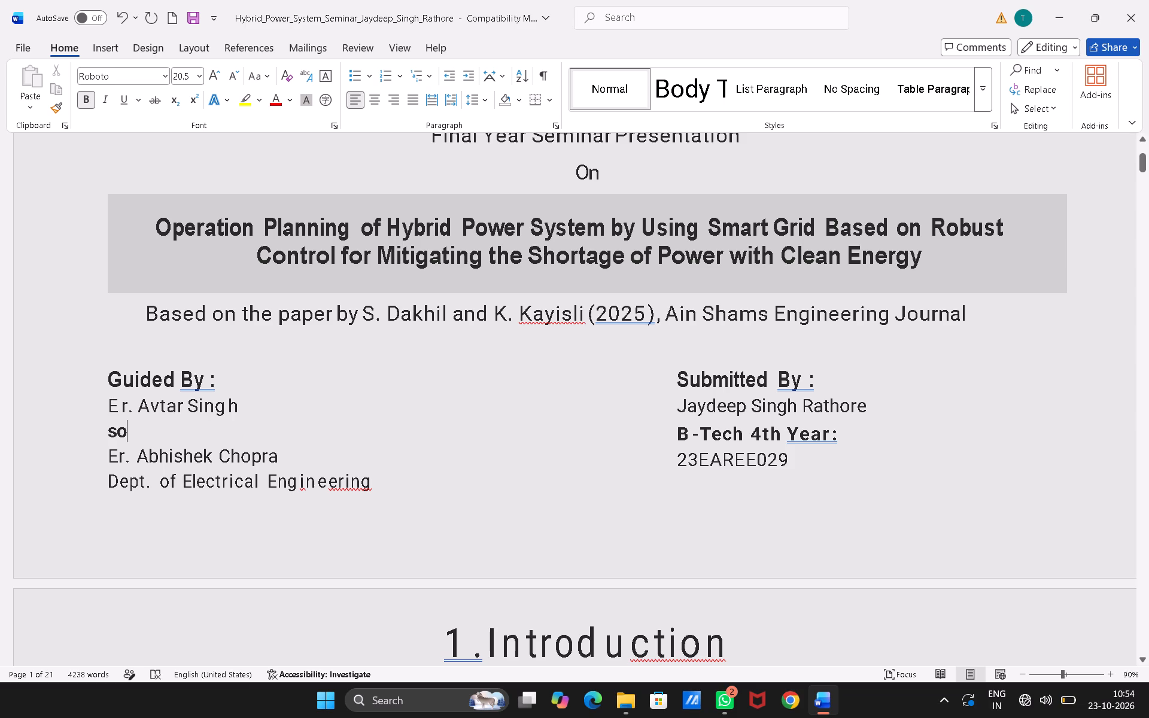
key(BackSpace)
text(um)
text(ittend)
key(BackSpace)
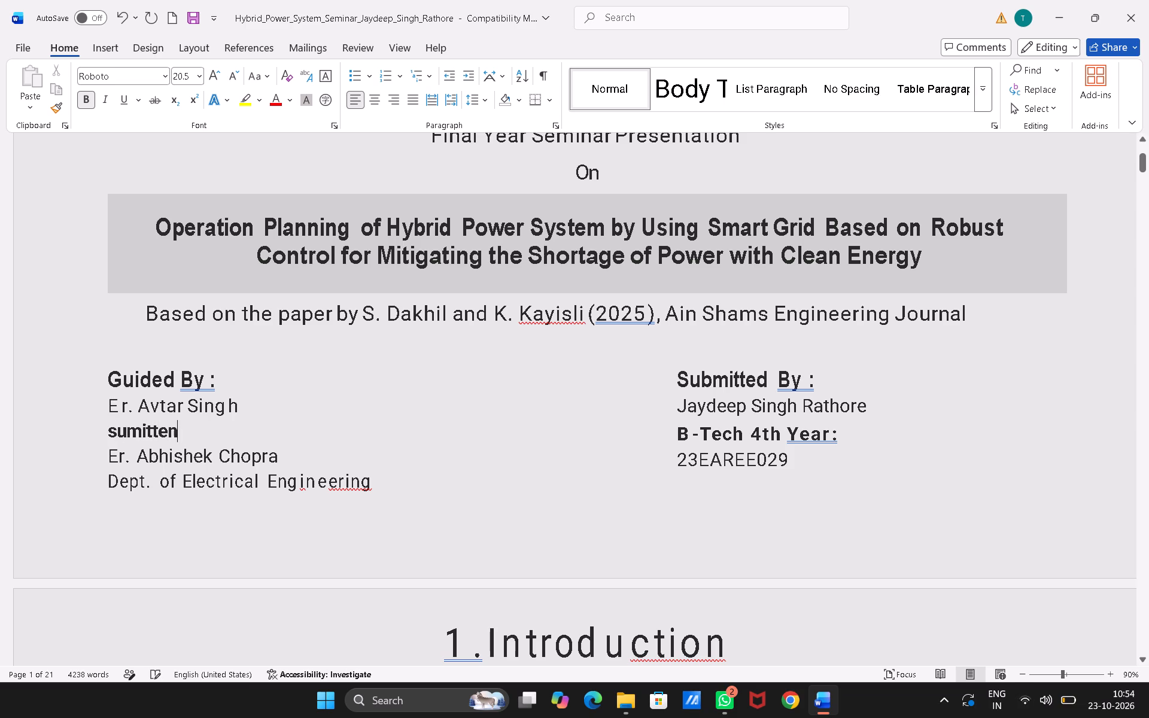
key(BackSpace)
key(BackSpace)
key(BackSpace)
key(BackSpace)
key(BackSpace)
key(BackSpace)
key(BackSpace)
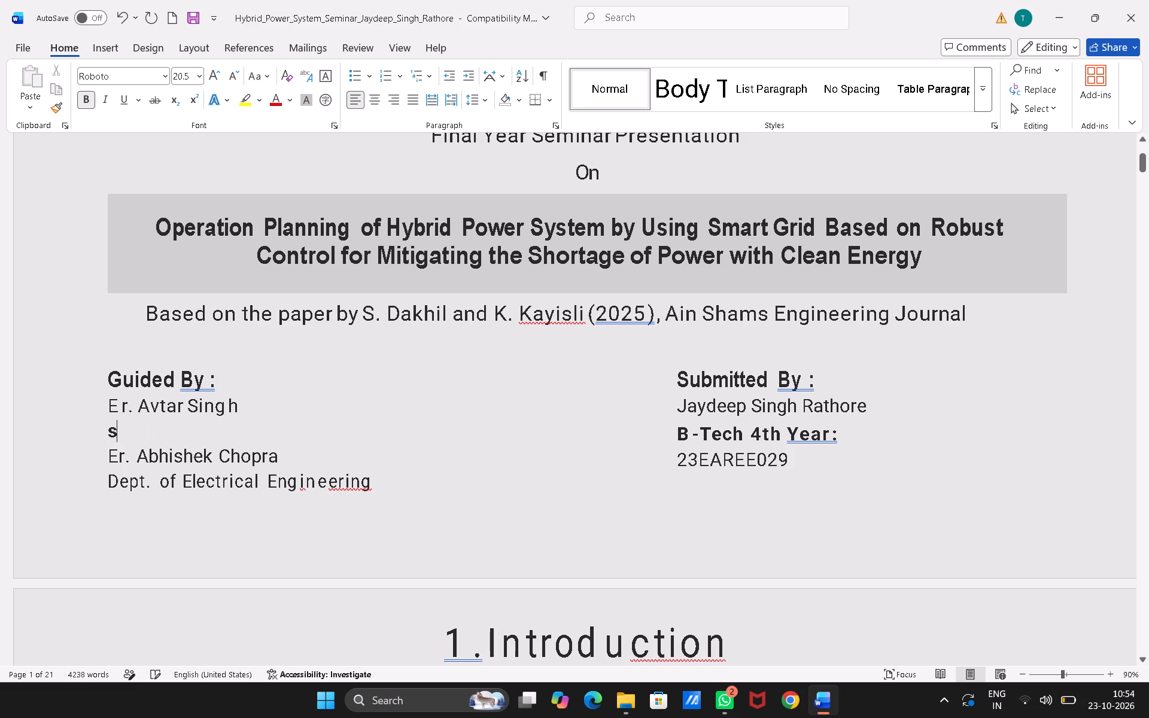
text(ub)
text(mitted)
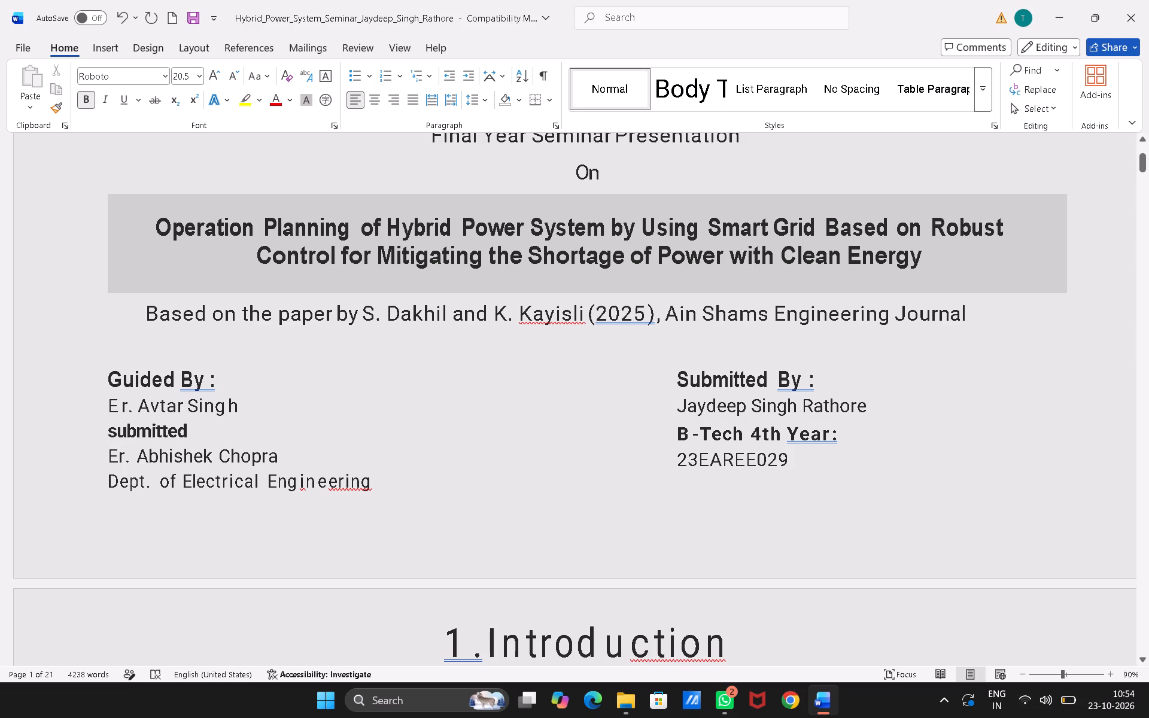
key(space)
text(t)
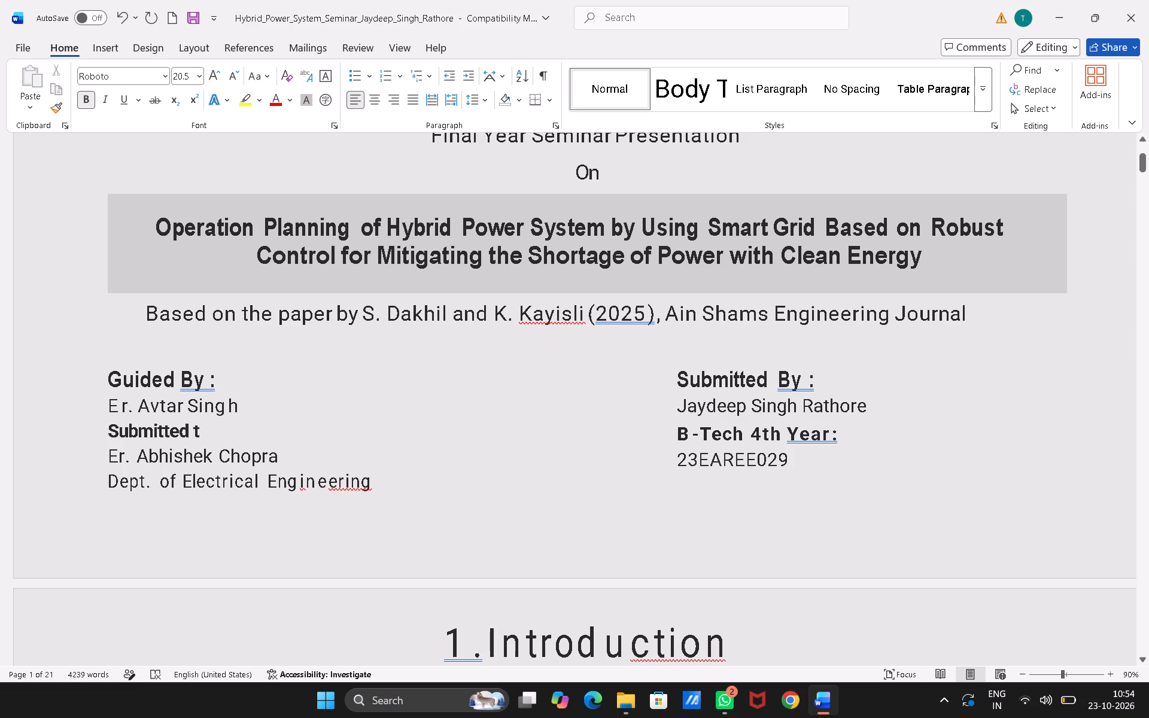
key(BackSpace)
key(o)
key(space)
text(;)
key(BackSpace)
key(semicolon)
key(BackSpace)
key(shift+colon)
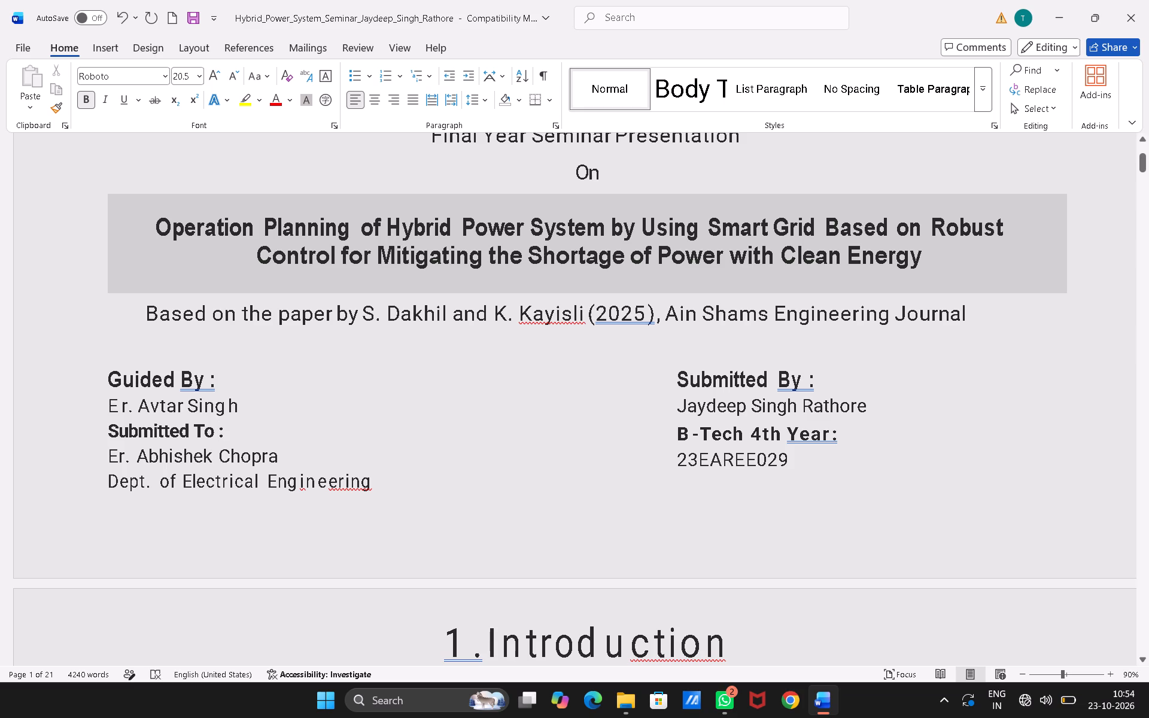
Save the seminar document and keep the retyped label free of stray characters.
click(189, 22)
key(u)
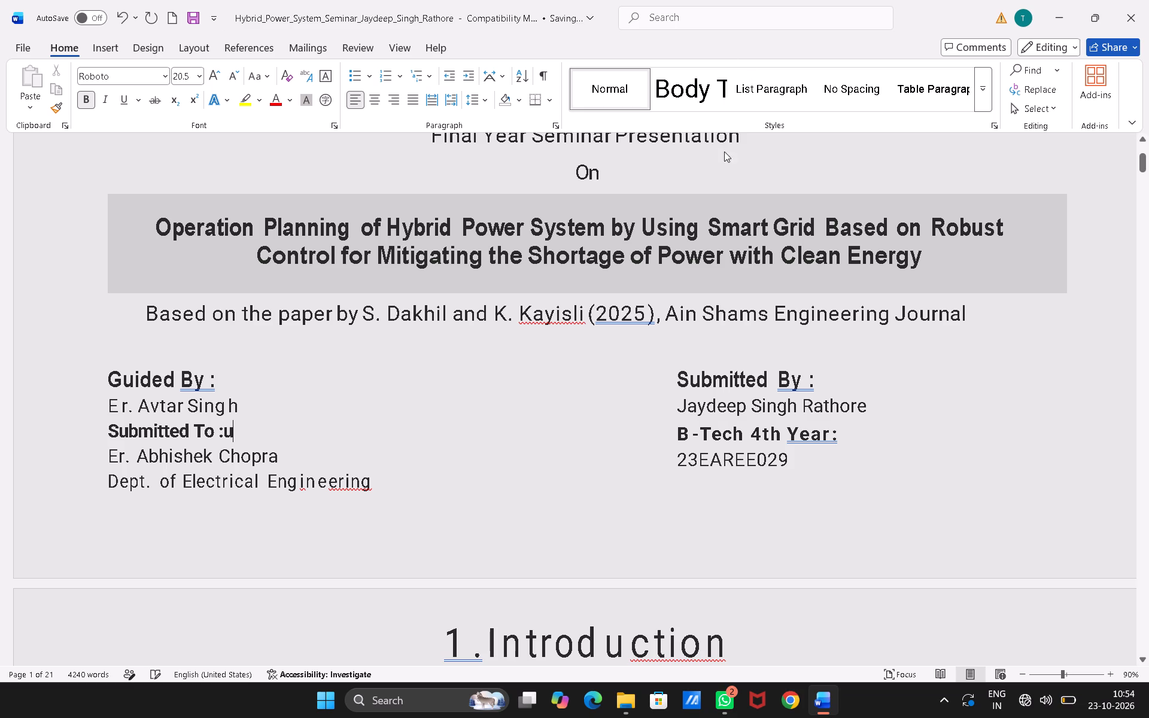
scroll(741, 297, down, 3)
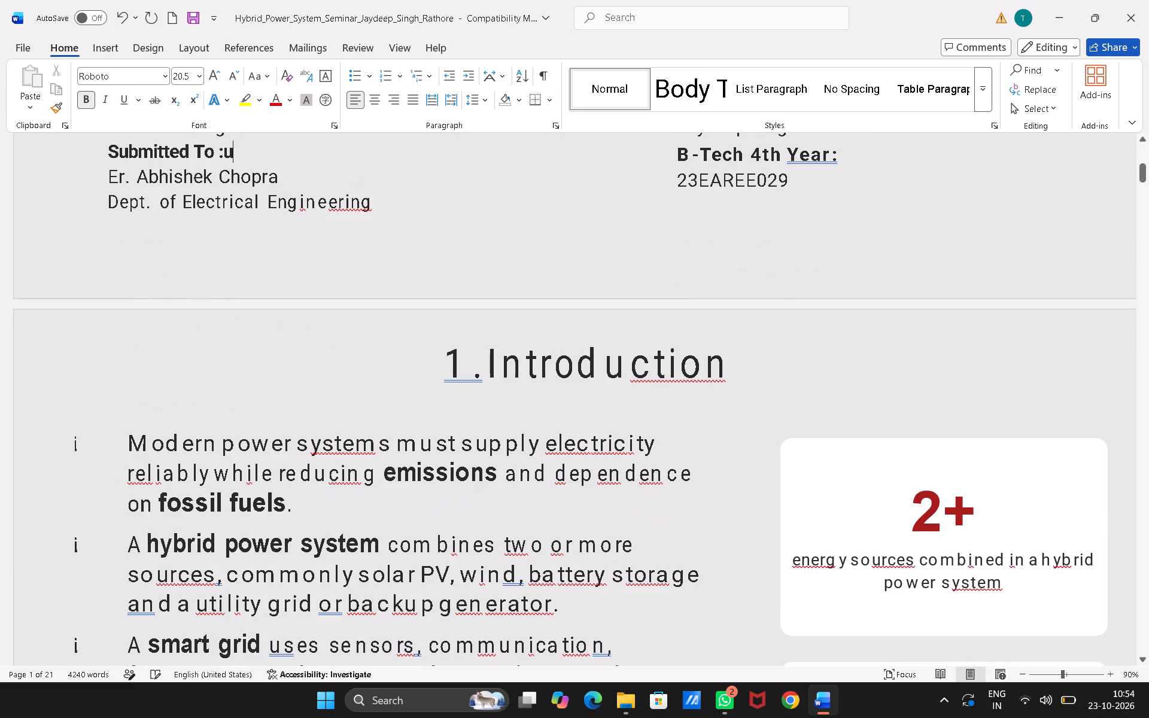
key(BackSpace)
Remove the extra spaces inside the page 2 heading so that it reads "1.Introduction".
click(628, 361)
key(BackSpace)
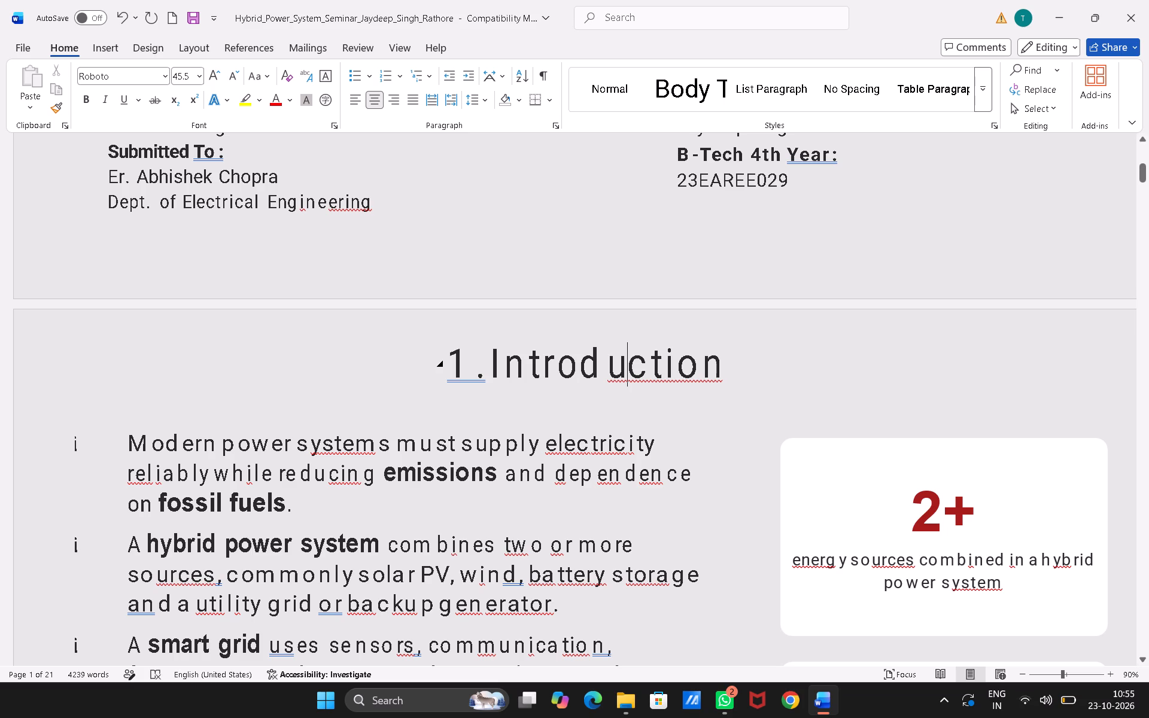
click(604, 362)
key(BackSpace)
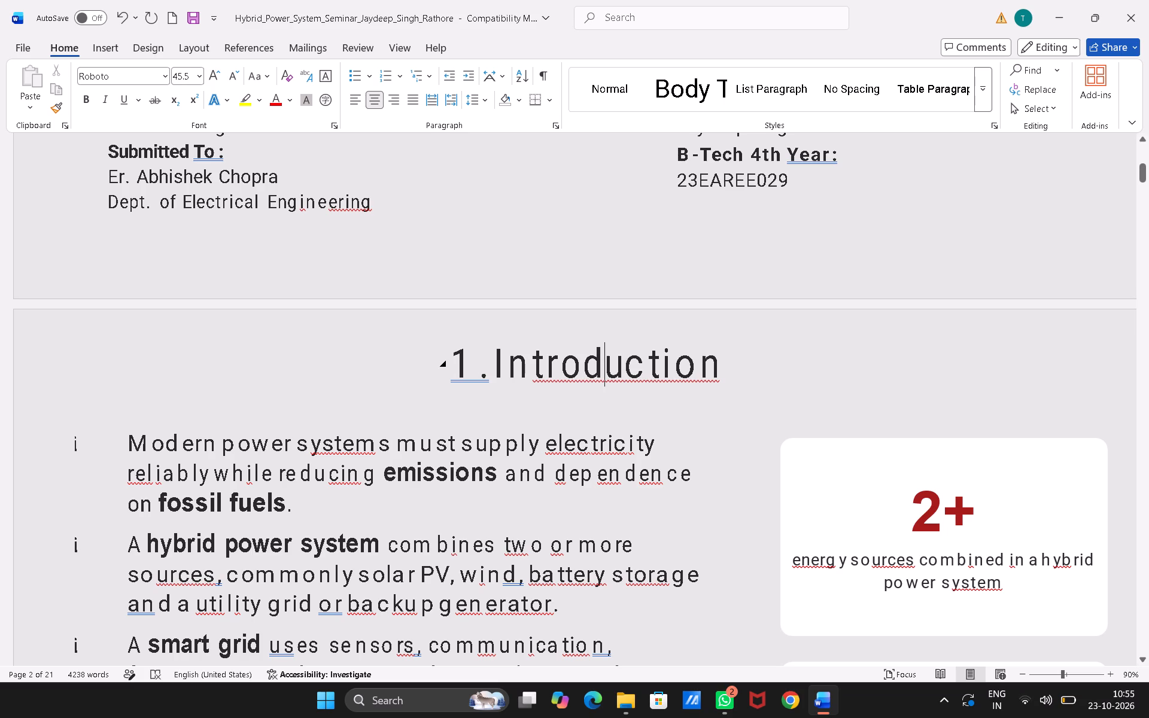
click(531, 368)
key(BackSpace)
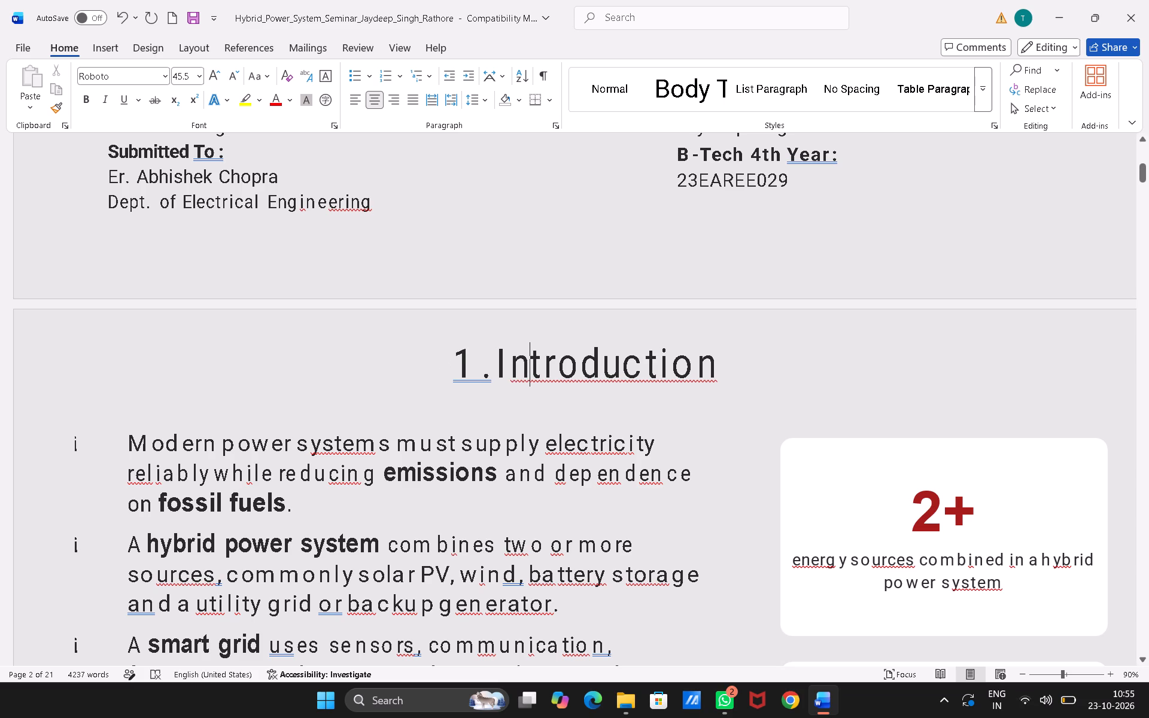
click(510, 367)
key(Left)
key(Right)
key(BackSpace)
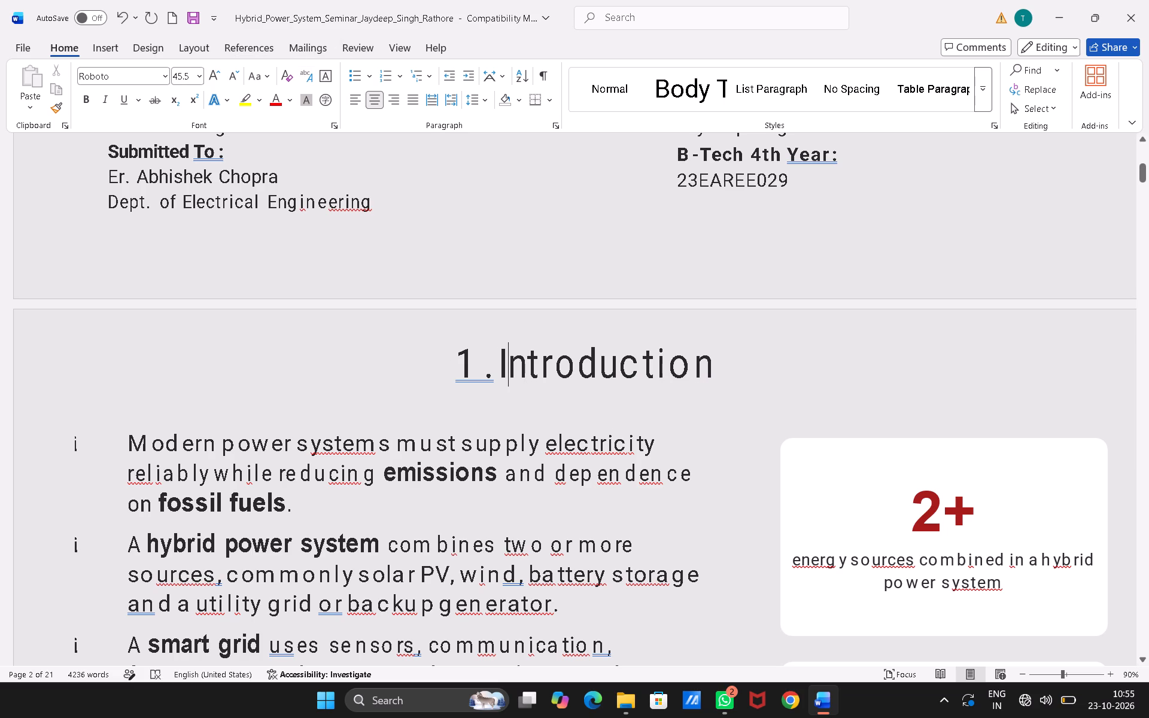
click(482, 363)
key(BackSpace)
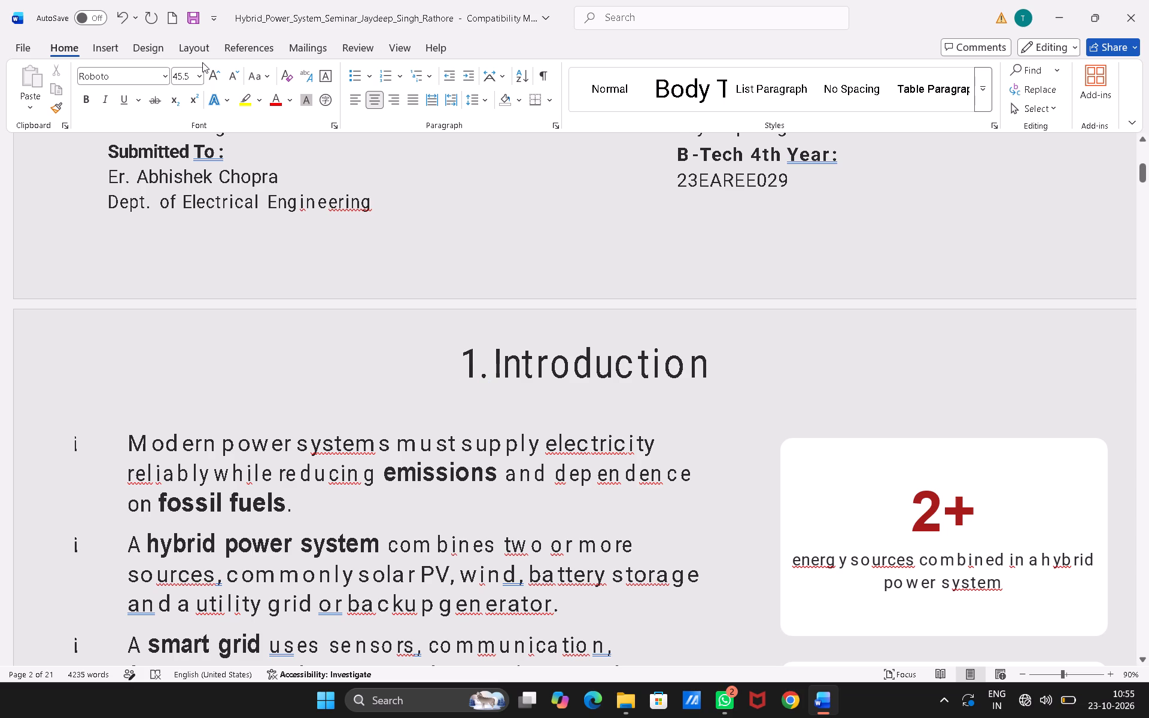
Save the seminar document with the corrected Introduction heading.
scroll(159, 167, up, 1)
click(197, 16)
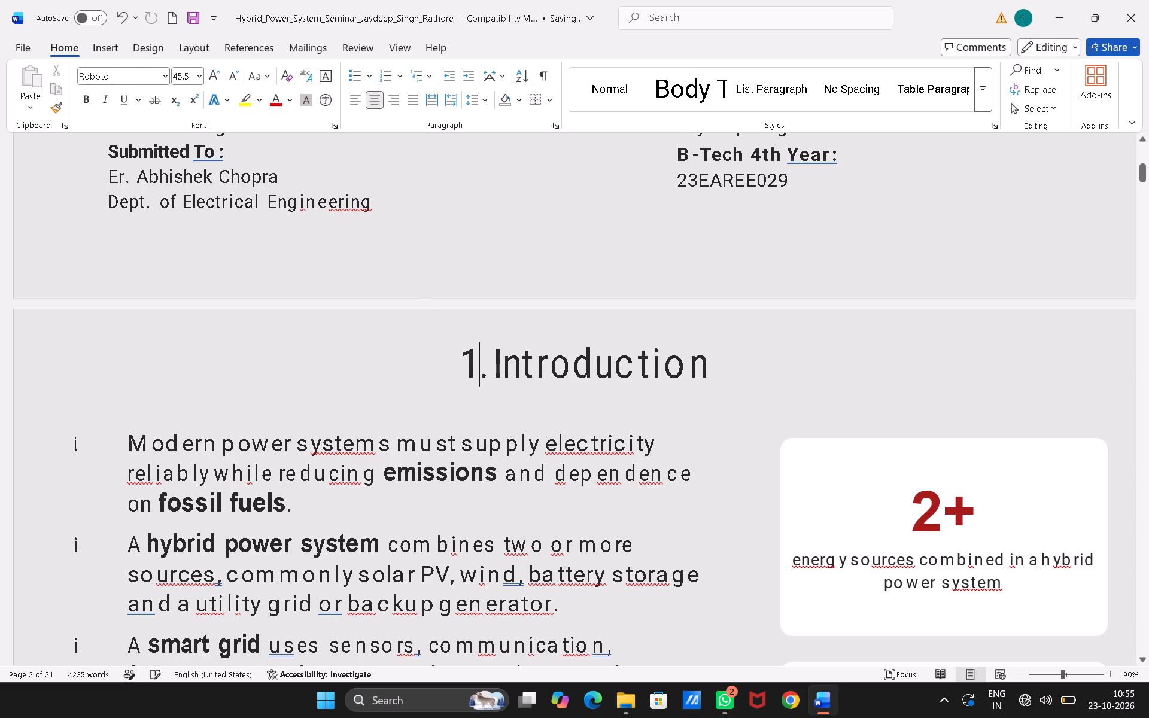
Open the seminar's Spacing_Fixed PDF from the Downloads folder in Edge and examine the layout and spacing of its title page.
scroll(438, 408, down, 4)
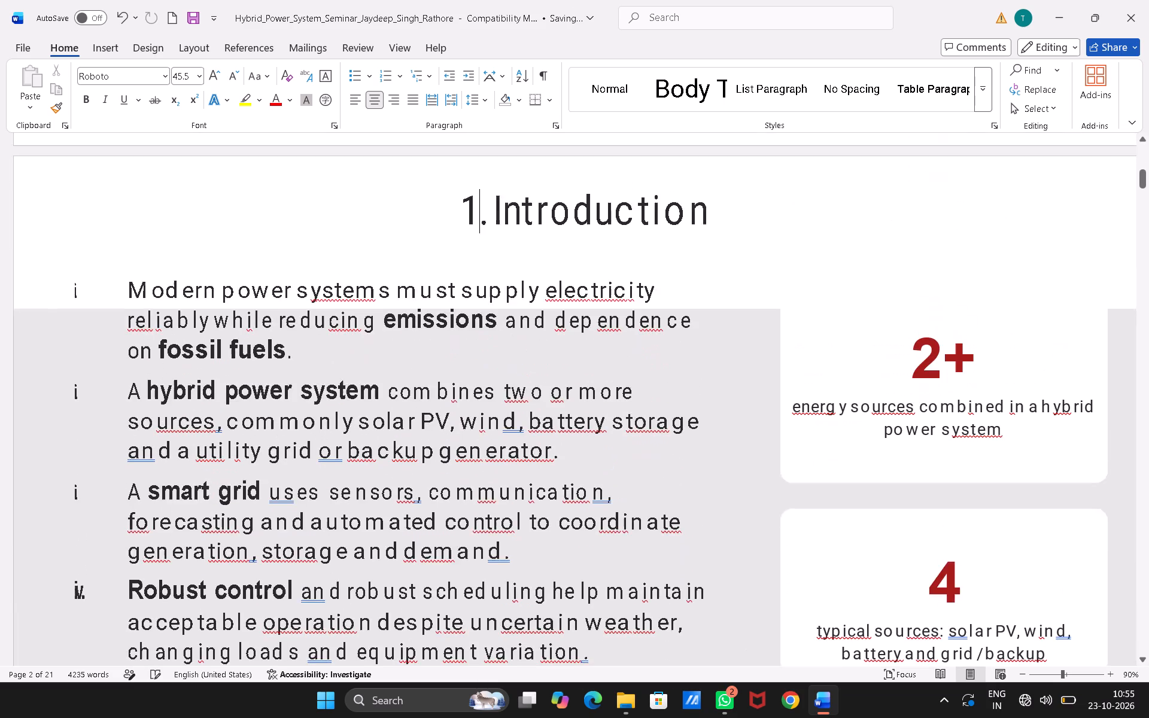
scroll(438, 408, down, 3)
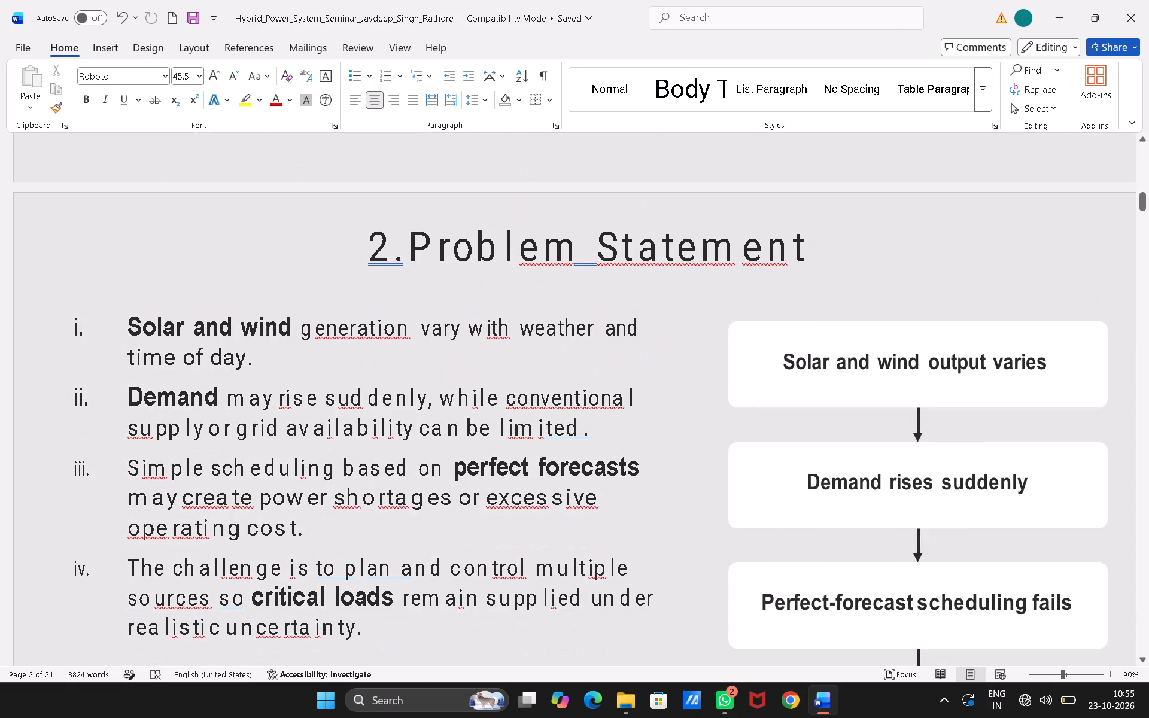
click(1058, 16)
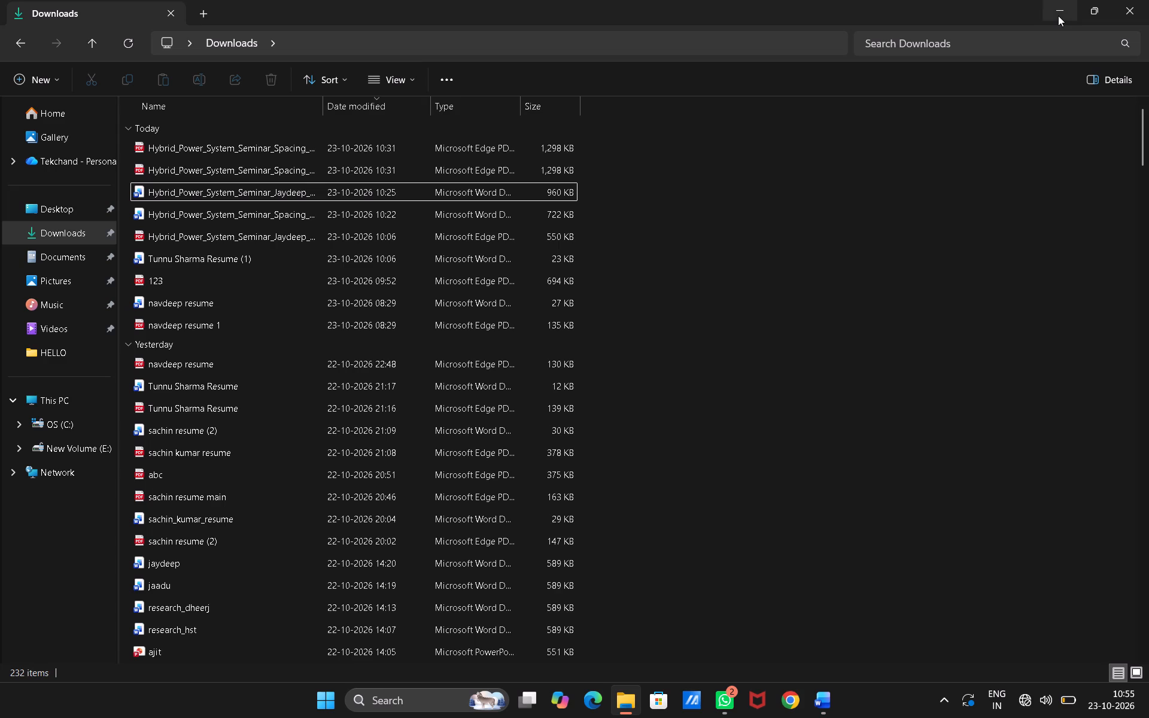
click(349, 170)
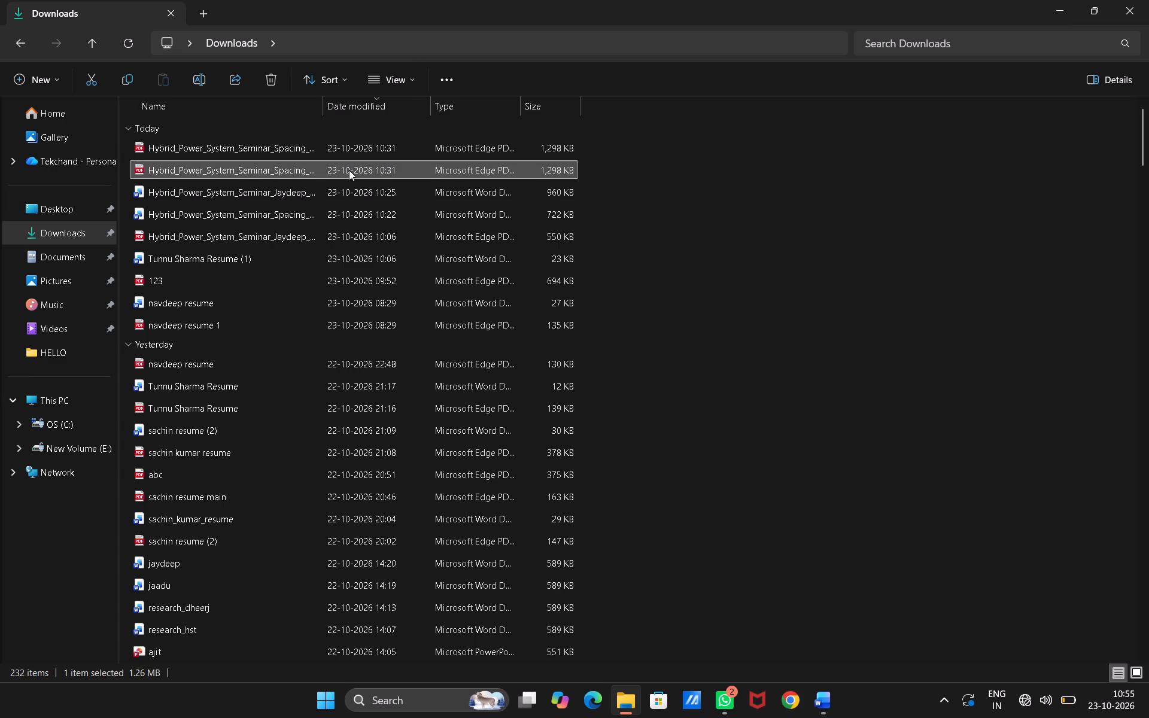
double_click(349, 170)
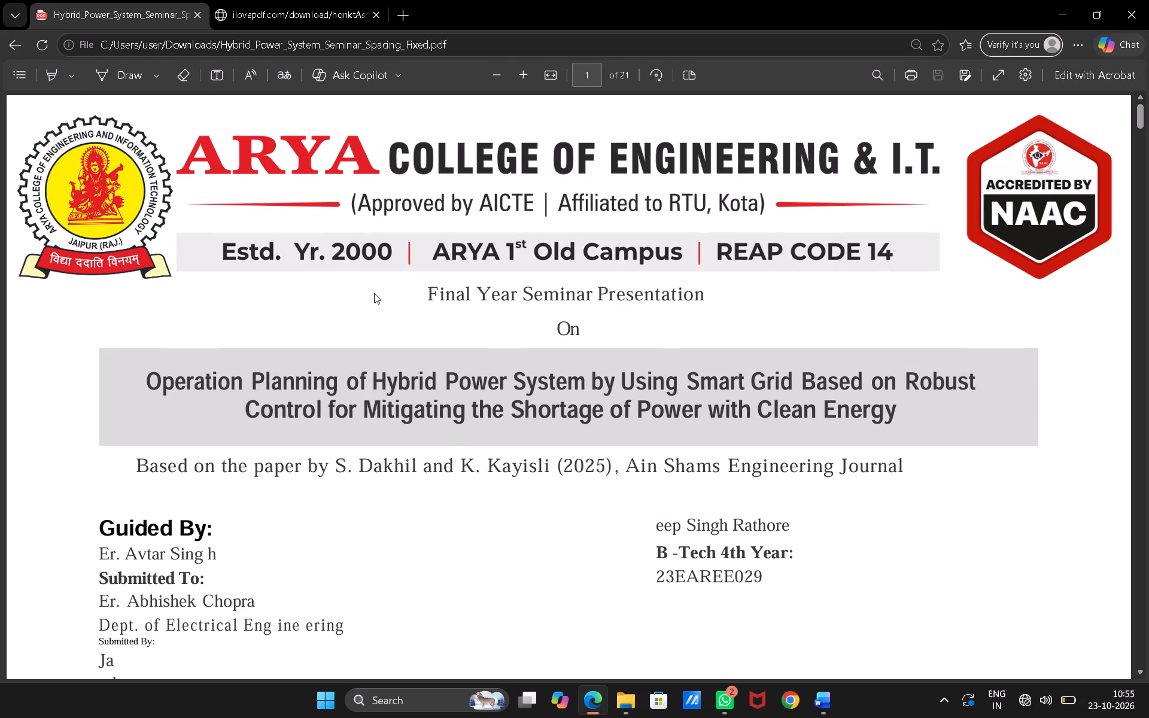
scroll(4, 325, up, 1)
scroll(65, 424, up, 1)
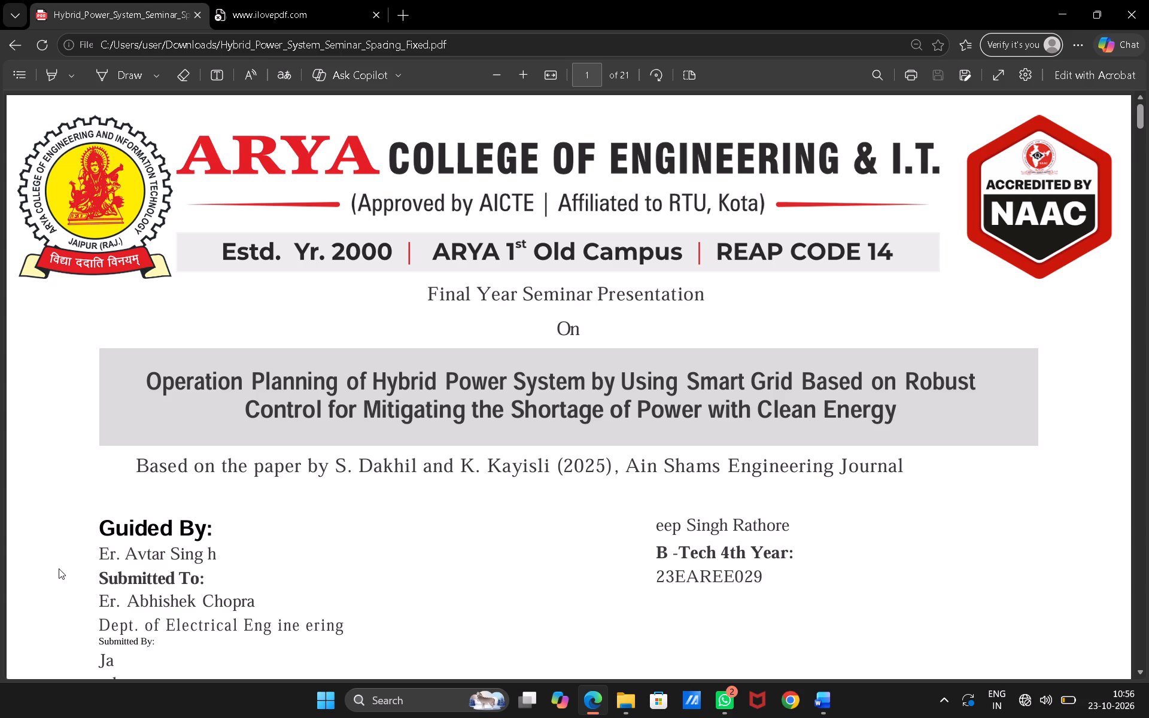
scroll(59, 568, up, 1)
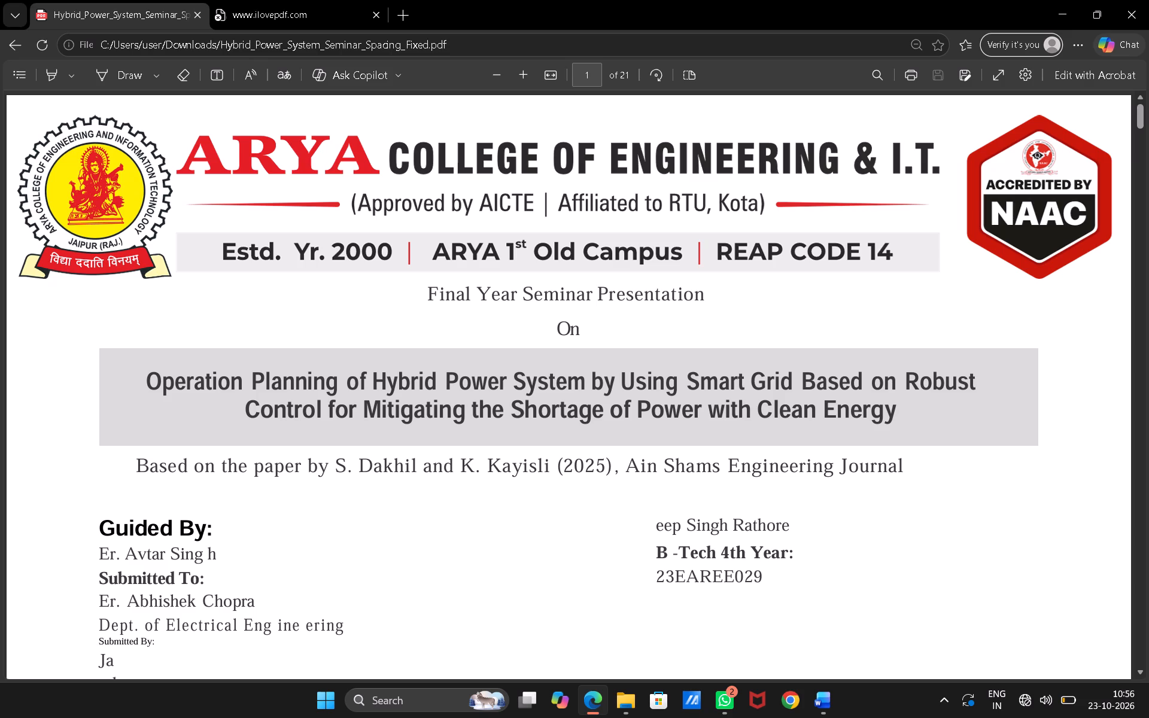
click(98, 643)
click(98, 643)
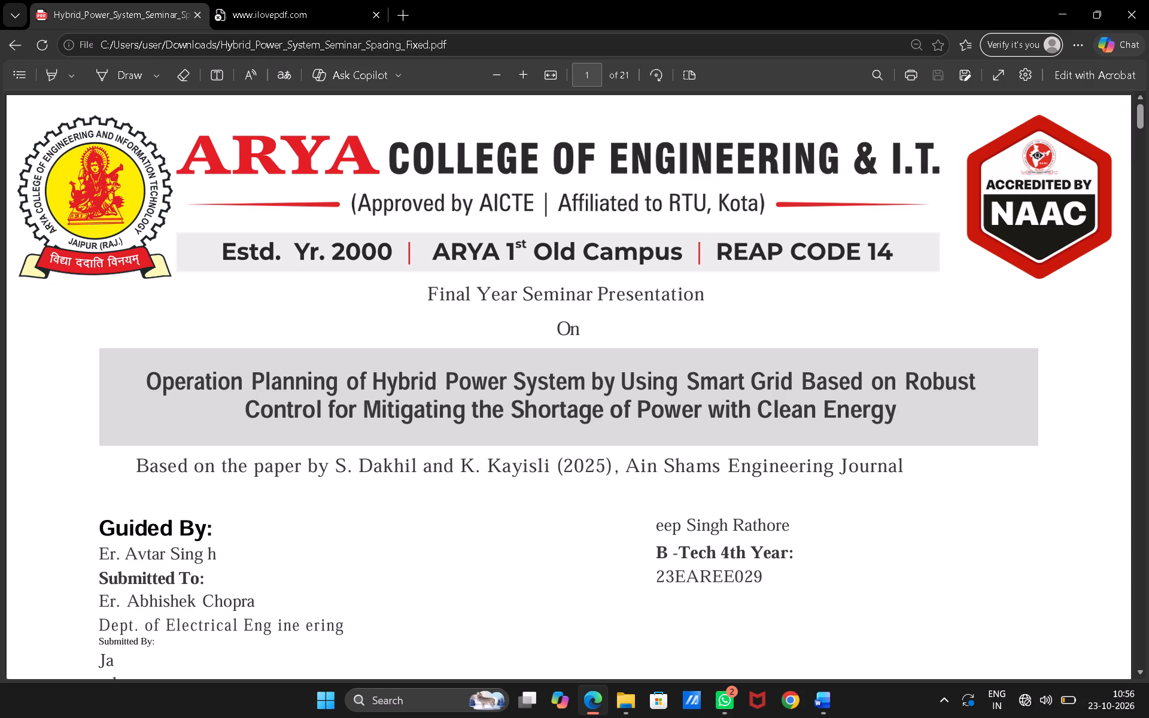
click(98, 643)
click(103, 643)
click(460, 423)
click(184, 609)
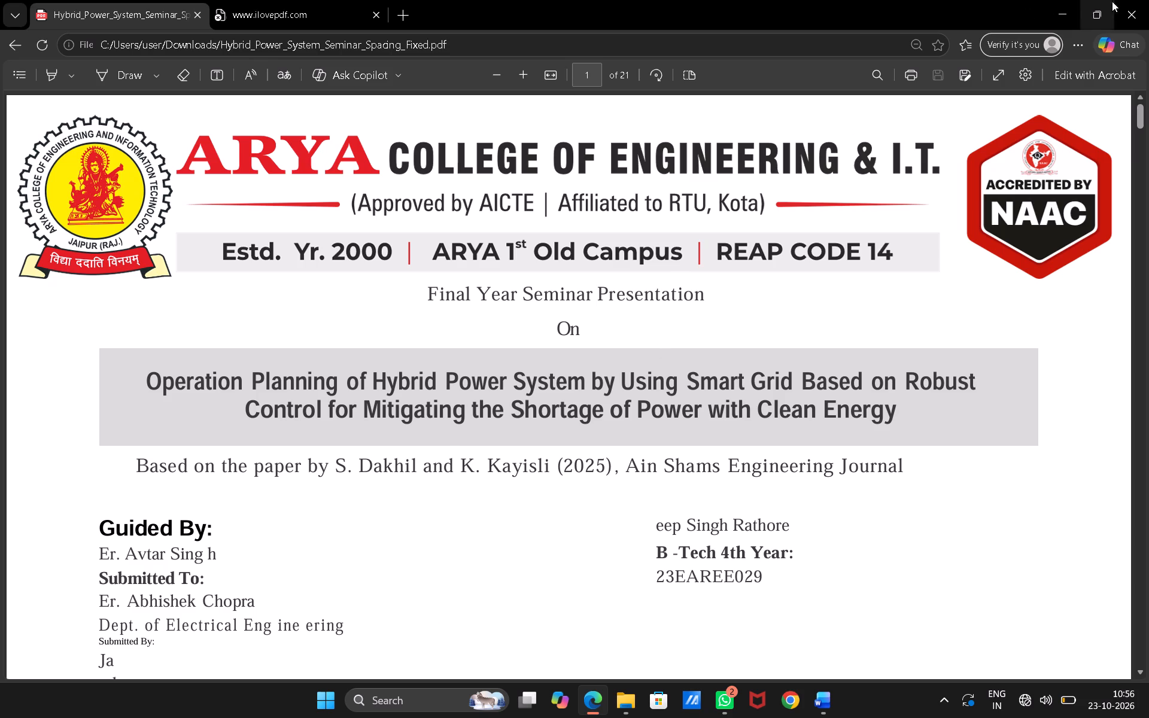
click(1058, 16)
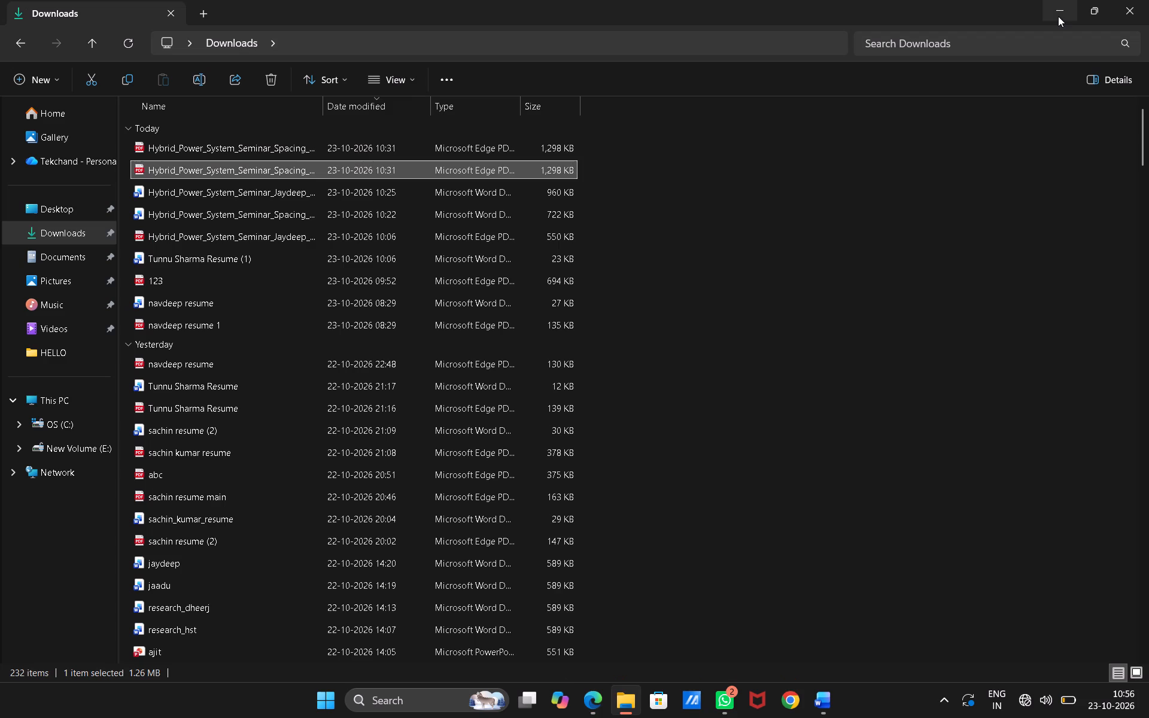
Switch back to the seminar Word document by opening it from the Downloads folder.
click(341, 195)
double_click(341, 195)
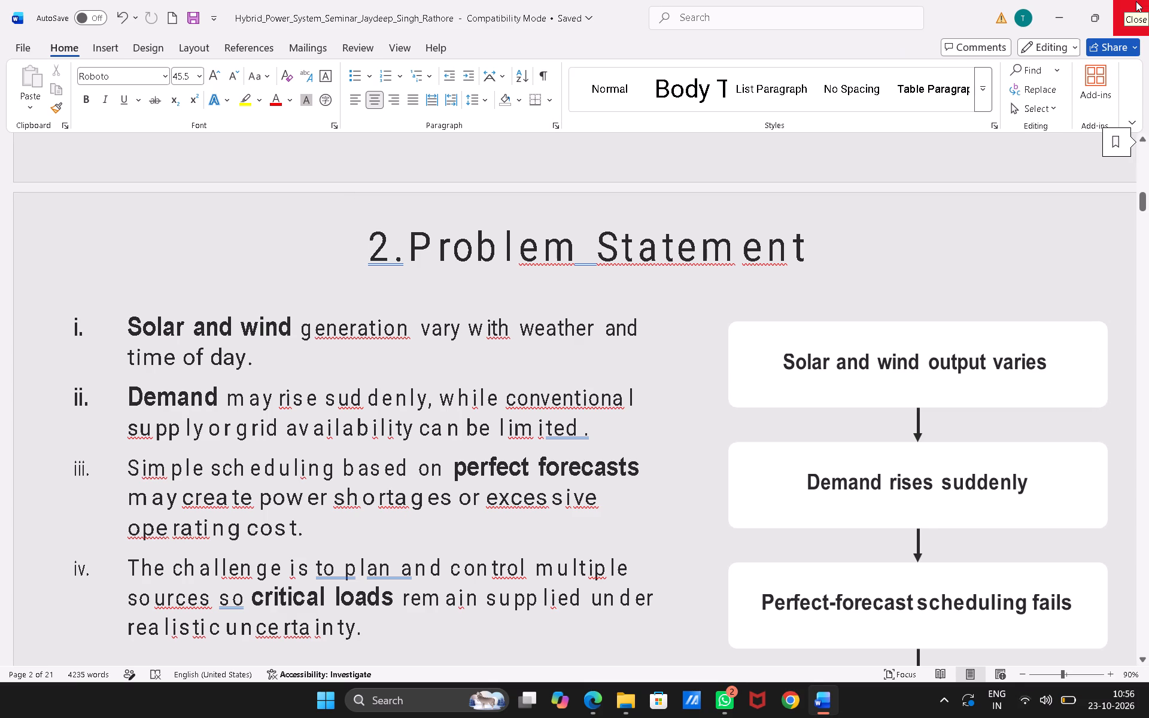
Remove the stray spaces inside "Engineering" on the title page's department line so that it reads "Dept. of Electrical Engineering".
key(Up)
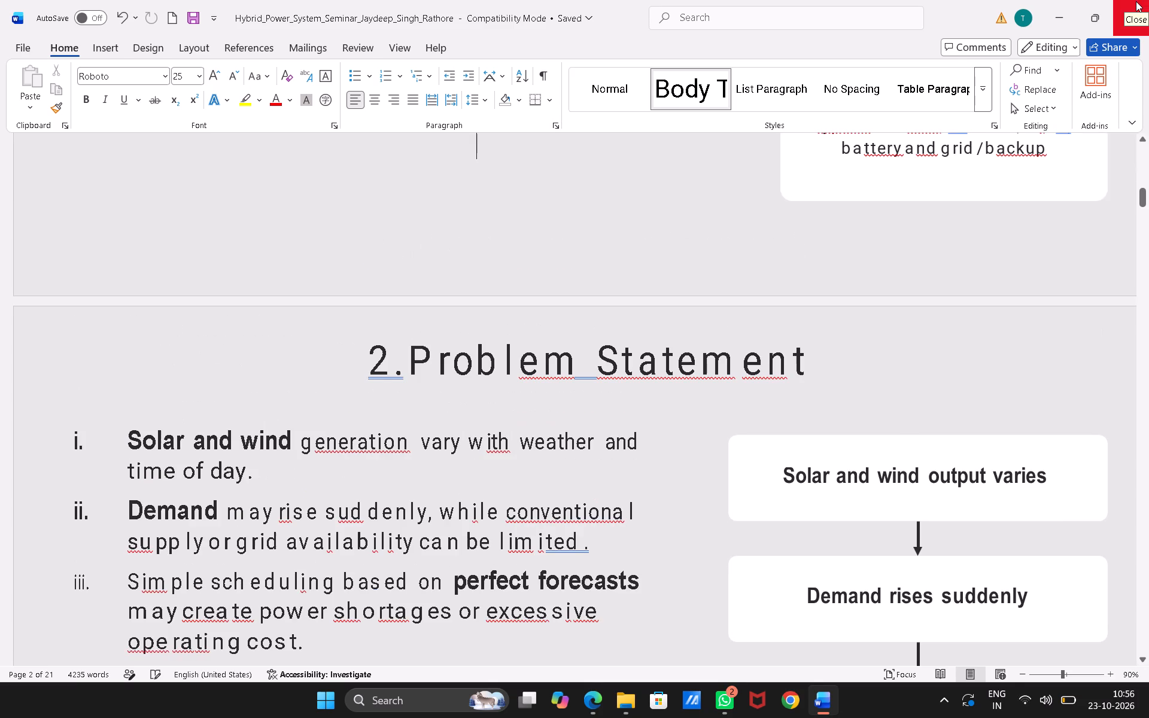
key(Up)
key(Up)
key(Up)
key(Up)
key(Up)
key(Up)
key(Up)
key(Up)
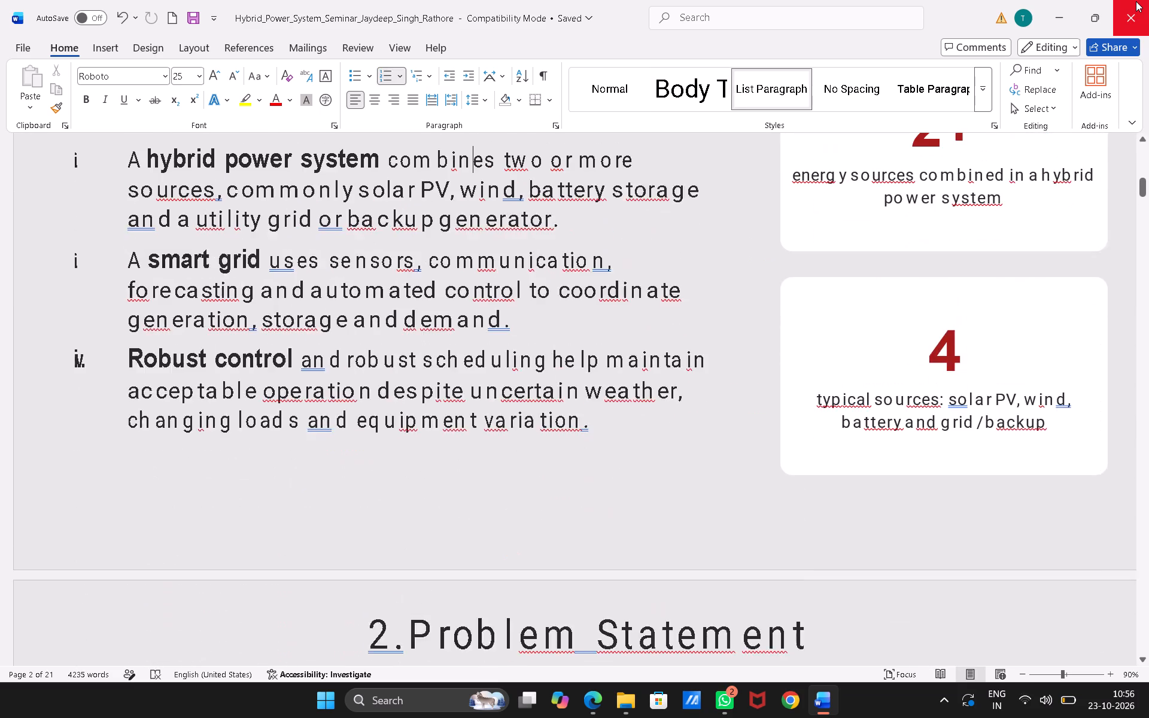
key(Up)
key(Up)
key(Up)
key(Up)
key(Up)
key(Up)
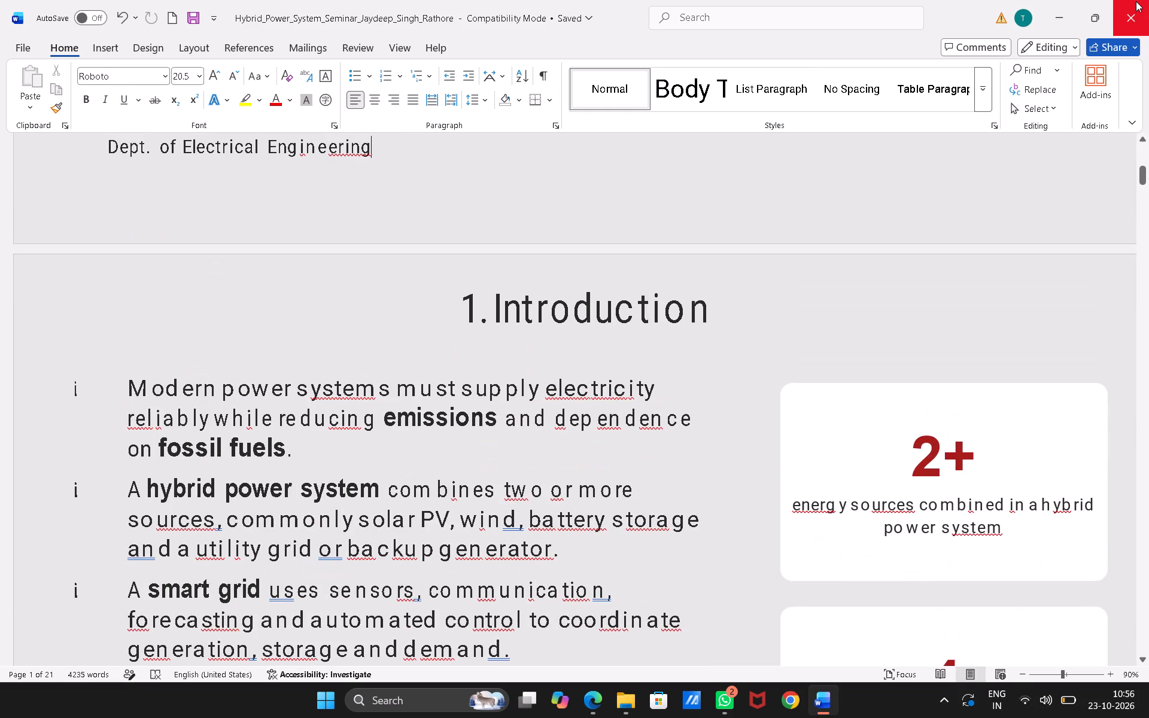
key(Up)
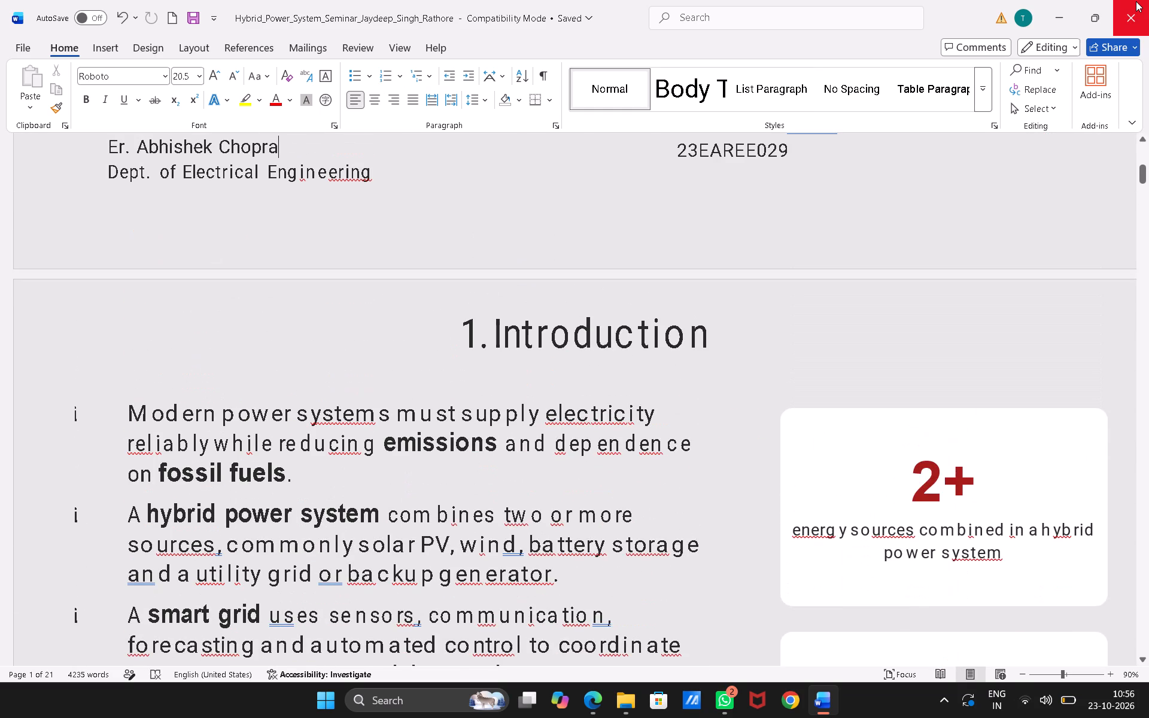
key(Up)
key(Up)
key(Up)
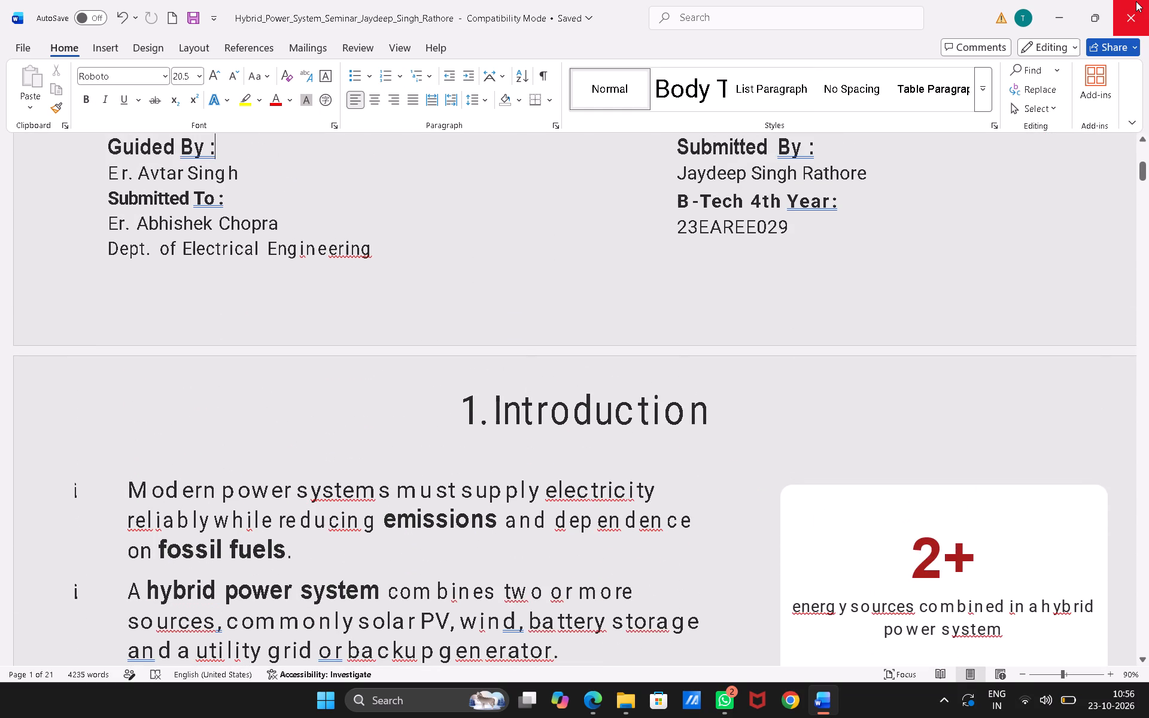
key(Up)
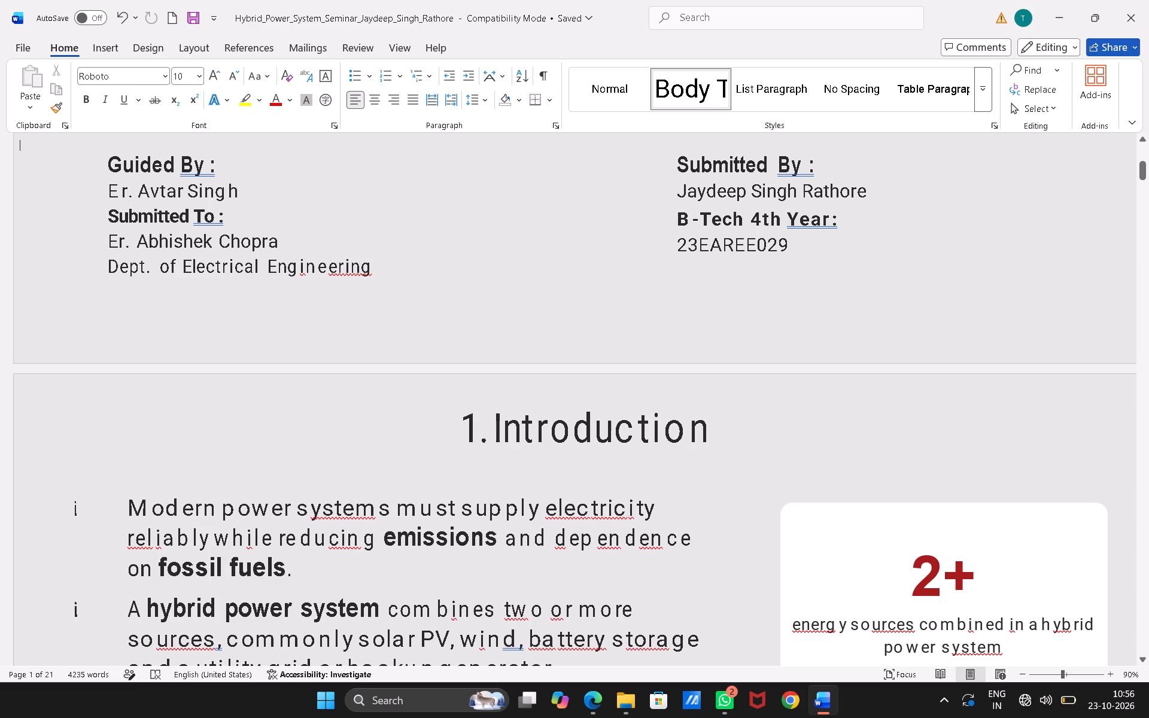
click(300, 265)
key(BackSpace)
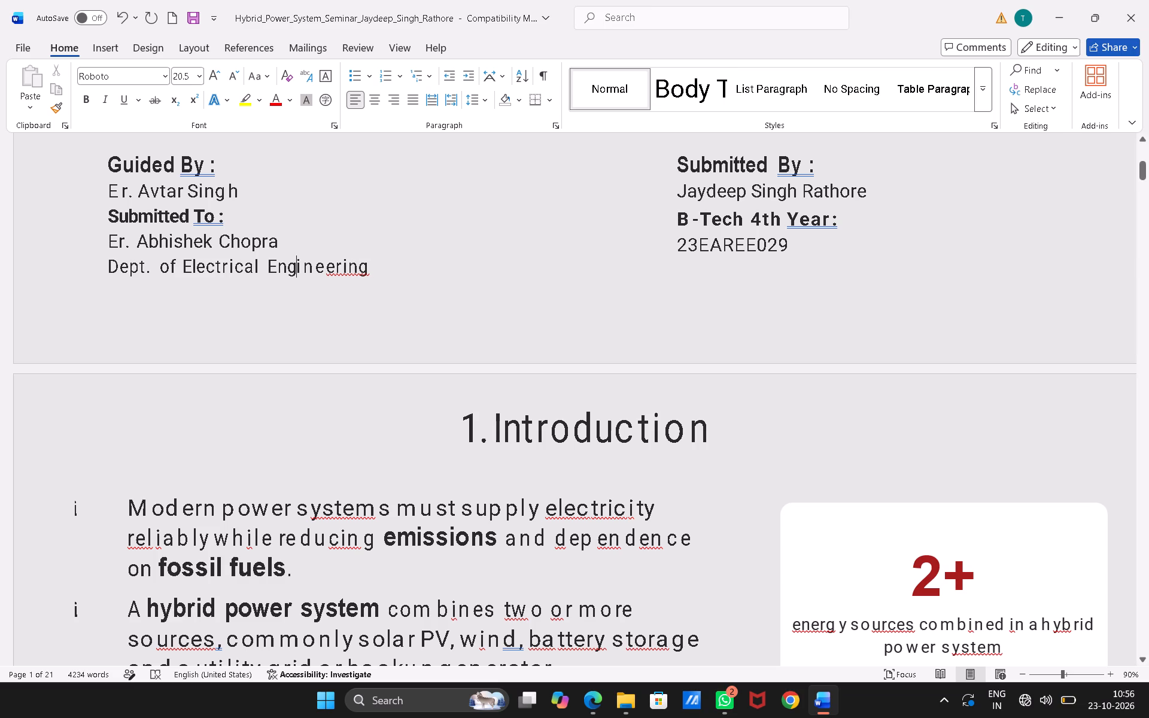
click(303, 266)
key(BackSpace)
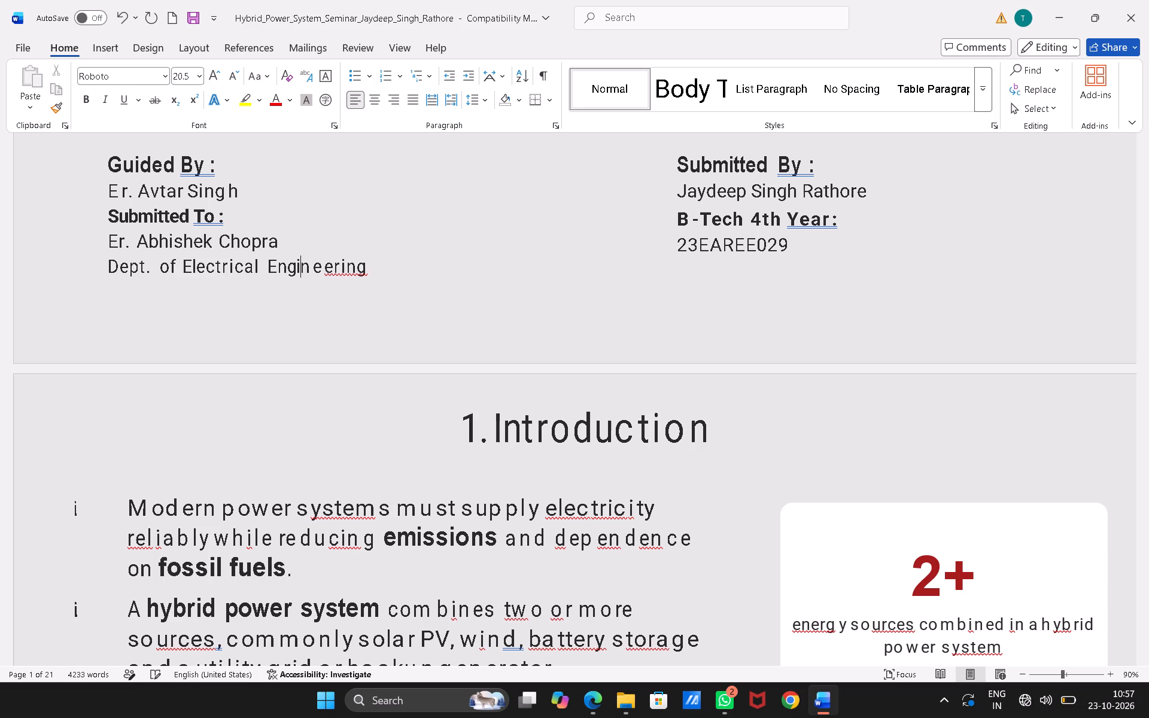
click(312, 266)
key(BackSpace)
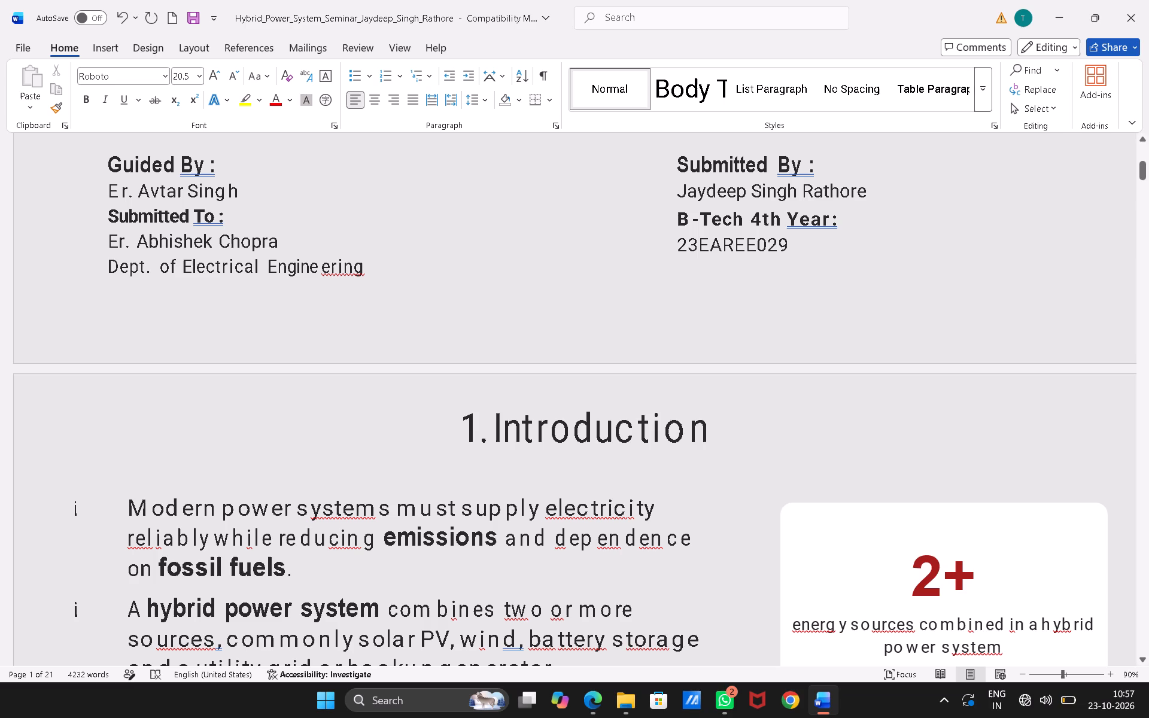
click(322, 267)
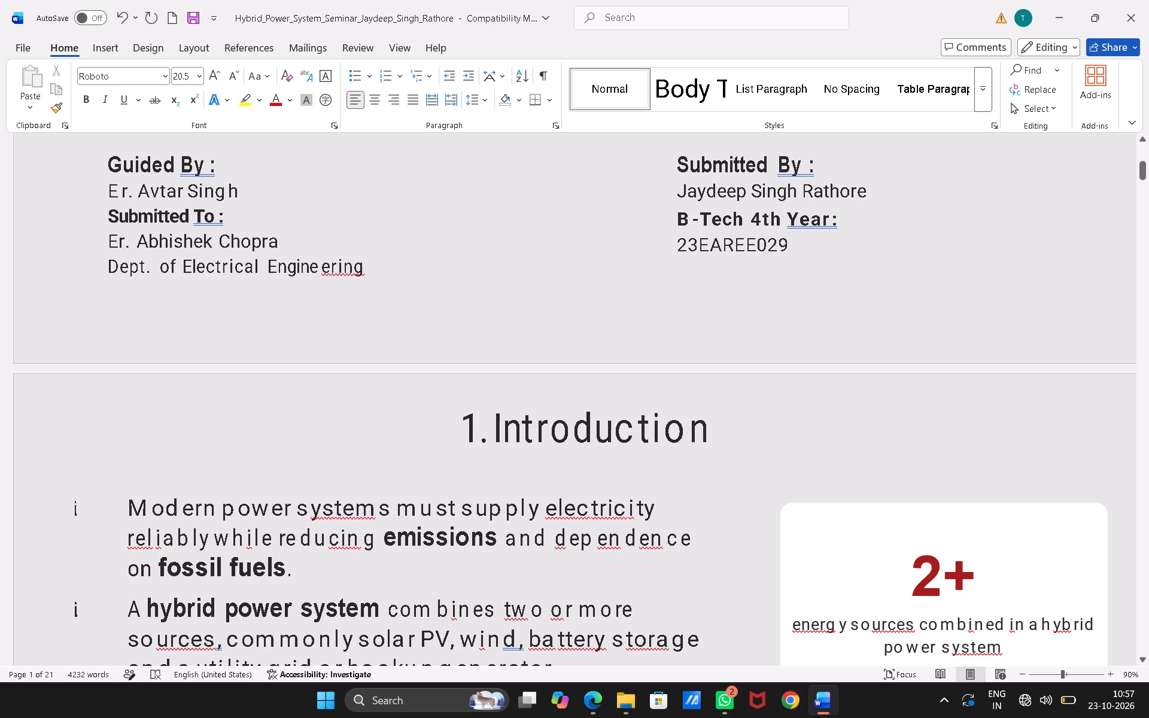
key(BackSpace)
Save the seminar document with the corrected department line.
key(Up)
key(Up)
click(190, 17)
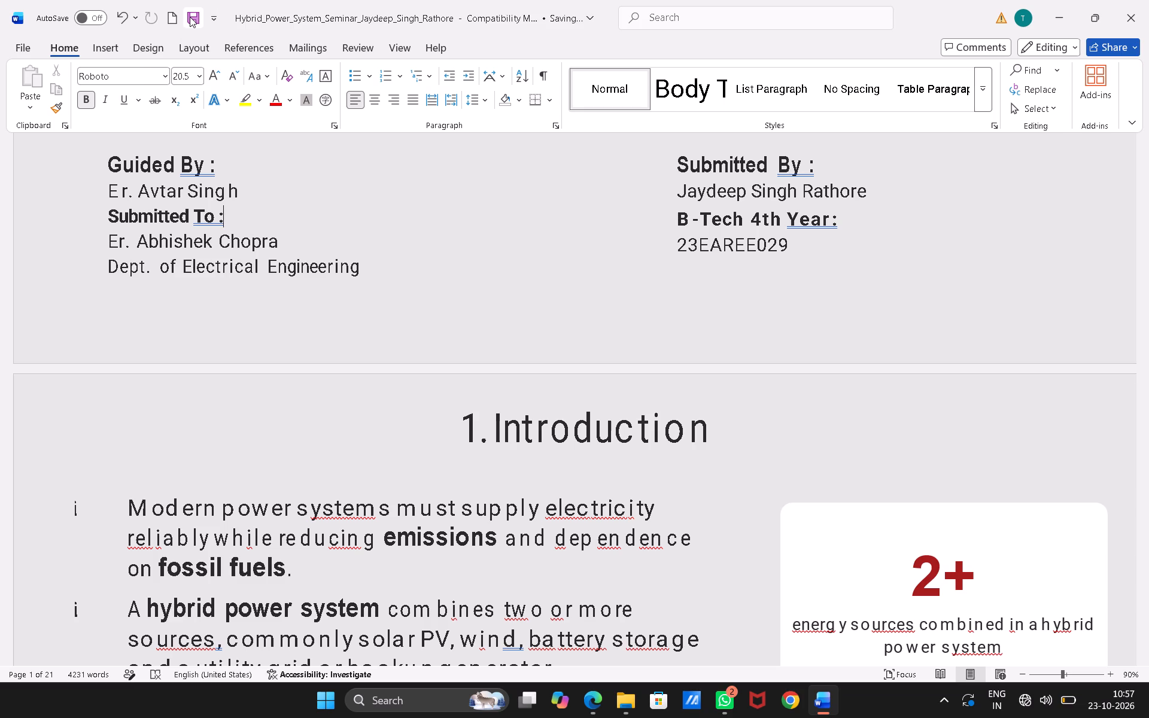
Review the title page text from the college banner down to the guide and submission details for remaining spacing errors.
key(Up)
key(Up)
key(Up)
key(Up)
key(Up)
key(Up)
key(Up)
key(Up)
key(Up)
key(Up)
key(Up)
key(Up)
key(Up)
key(Up)
key(Up)
key(Up)
key(Up)
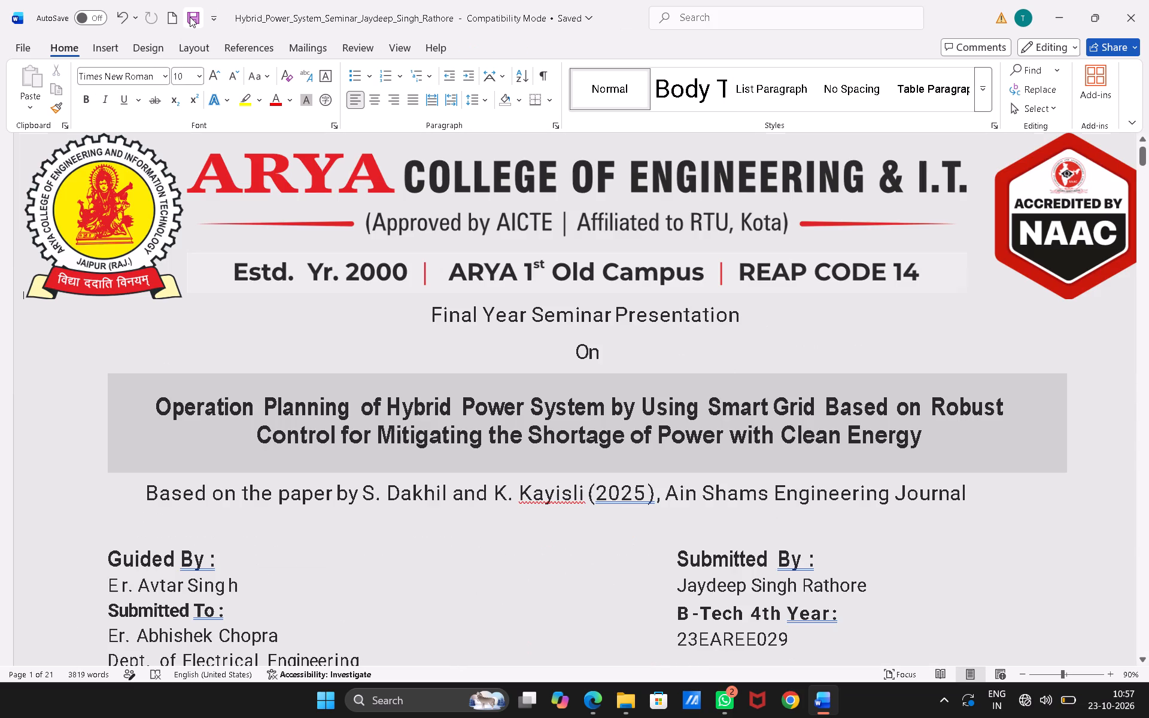
key(Down)
key(Down)
key(Down)
key(Down)
key(Down)
key(Down)
key(Down)
key(Down)
key(Down)
key(Down)
key(Down)
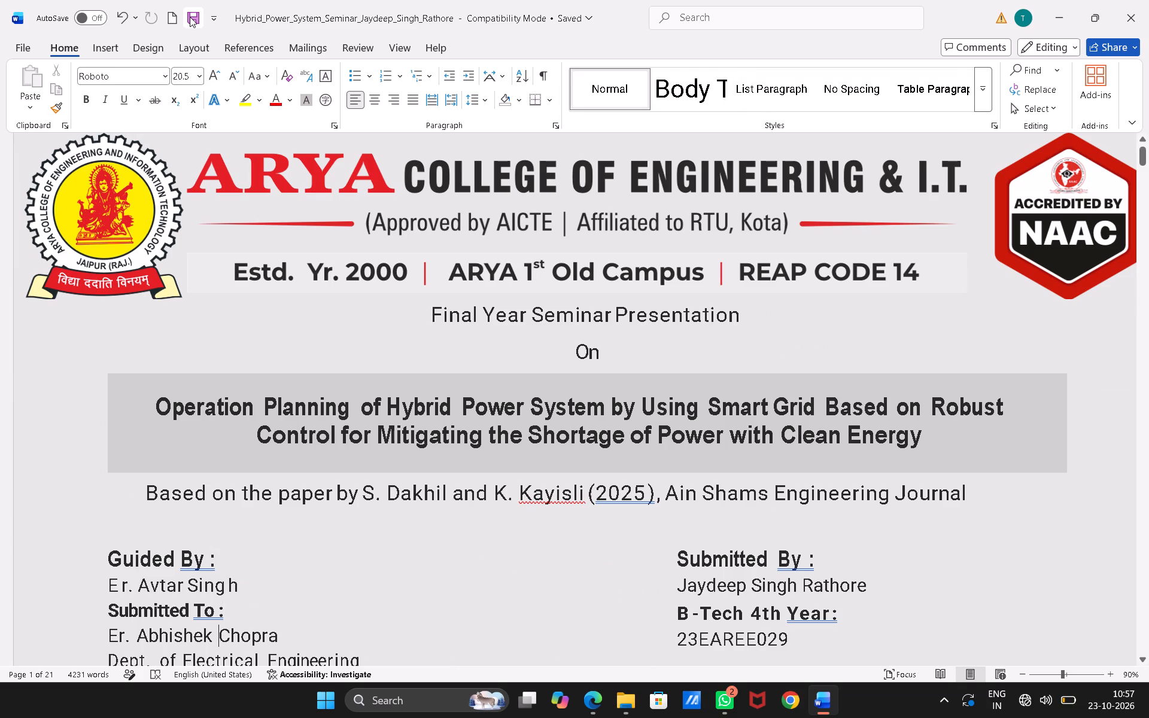
Remove the stray spaces after "M" in "Modern", inside "power" and before the final "s" of "systems" in the Introduction's first bullet.
key(Down)
key(Down)
key(Down)
key(Down)
key(Down)
key(Down)
key(Down)
key(Down)
key(Down)
key(Down)
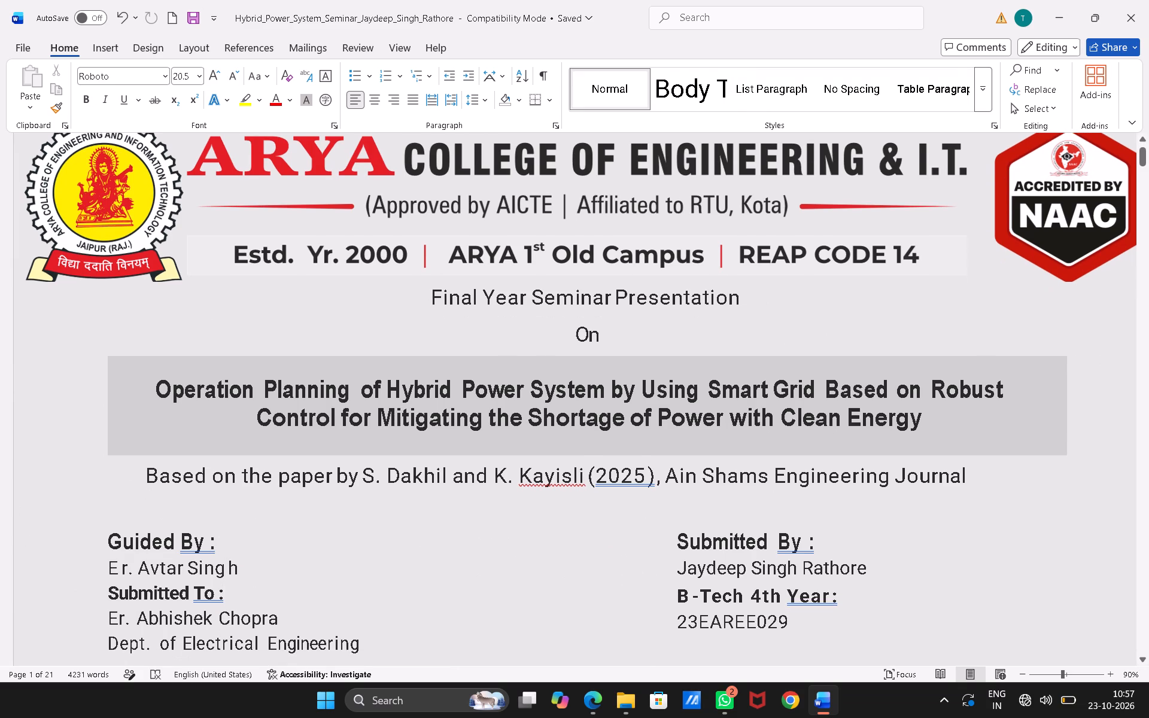
key(Down)
key(Down)
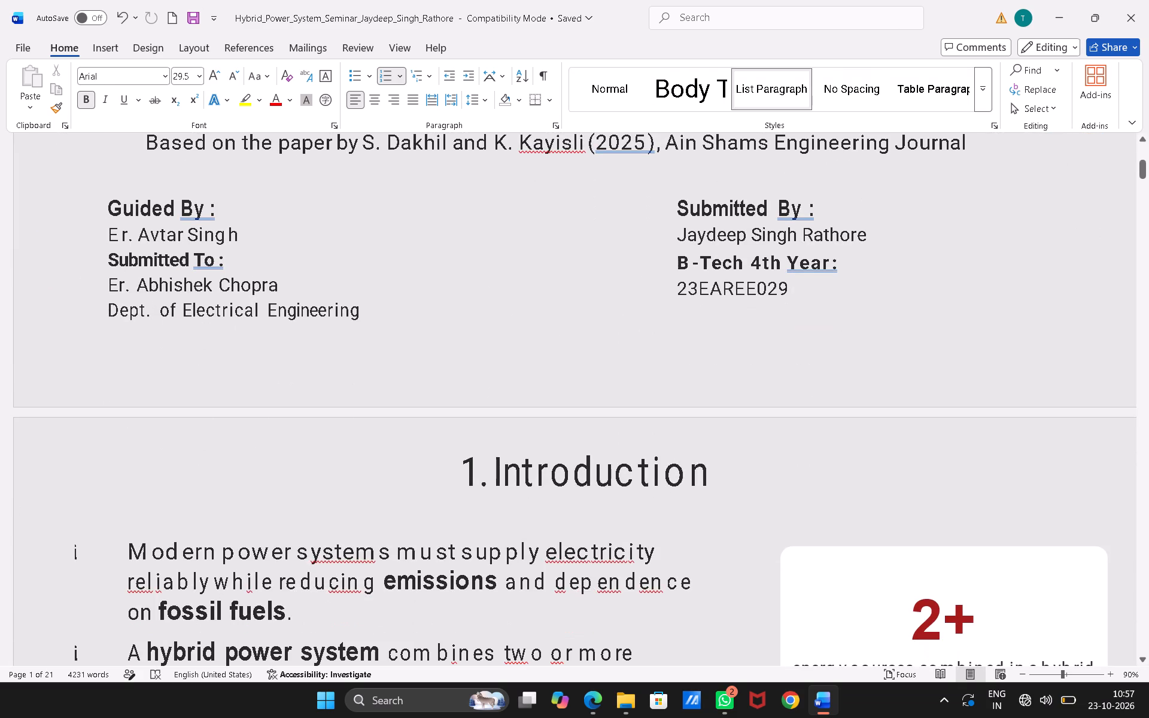
key(Down)
key(Down)
key(Down)
key(Down)
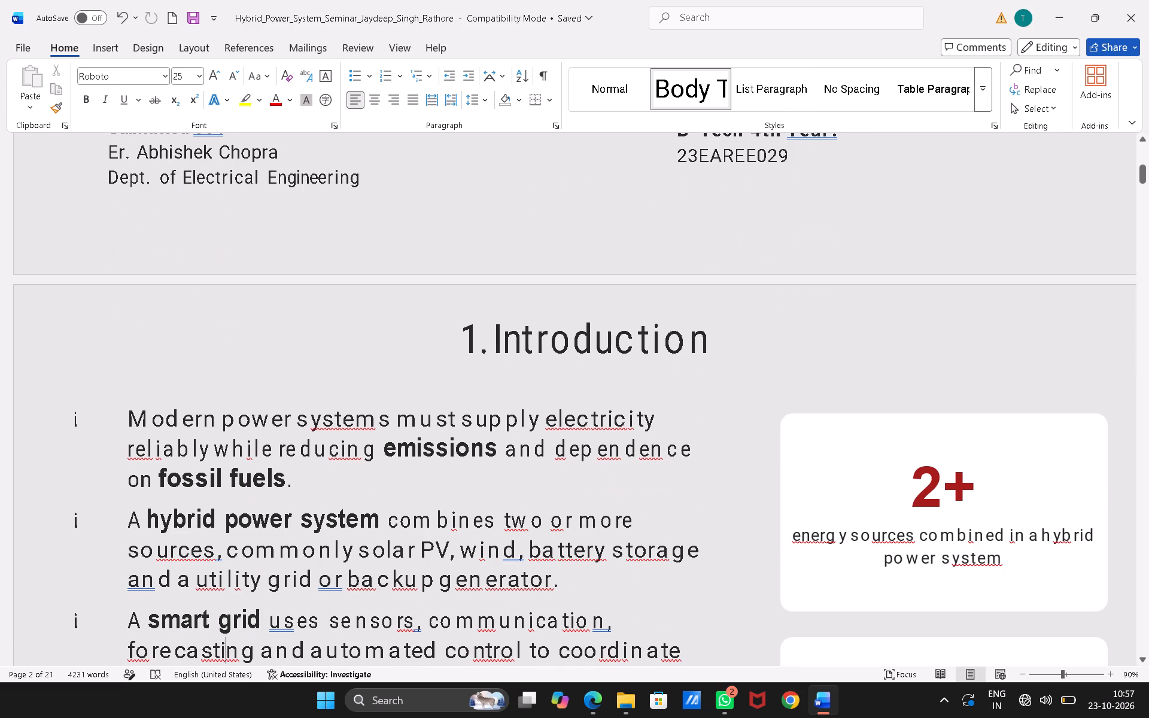
click(150, 416)
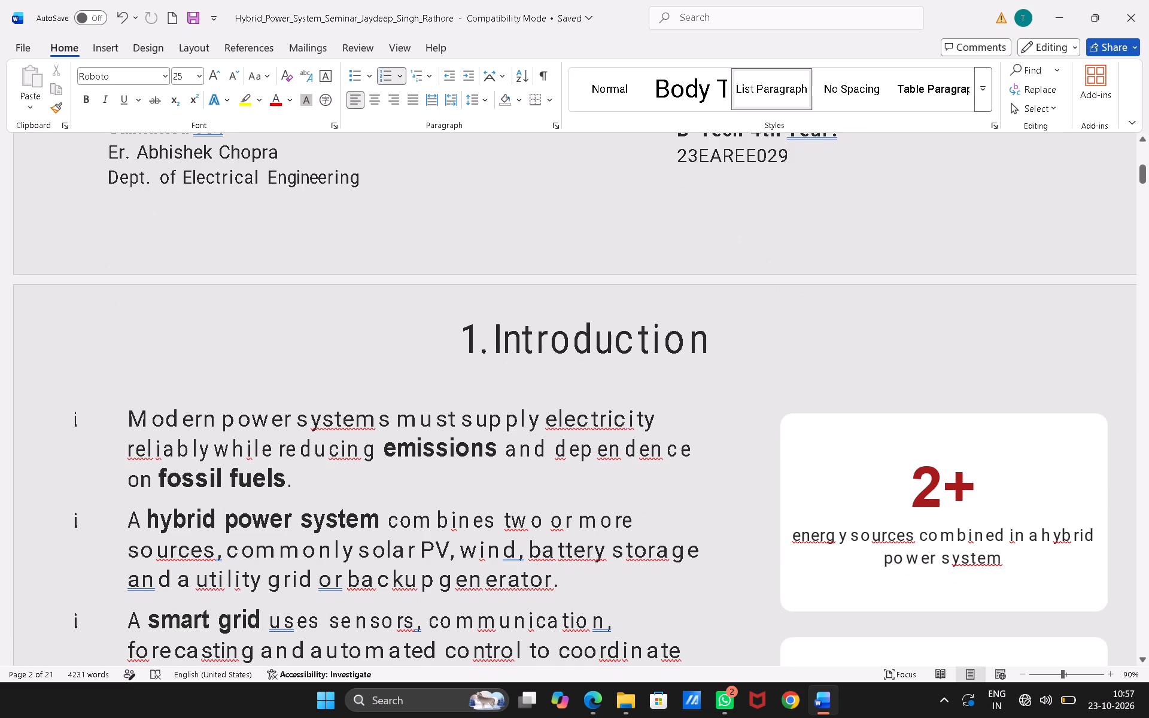
key(BackSpace)
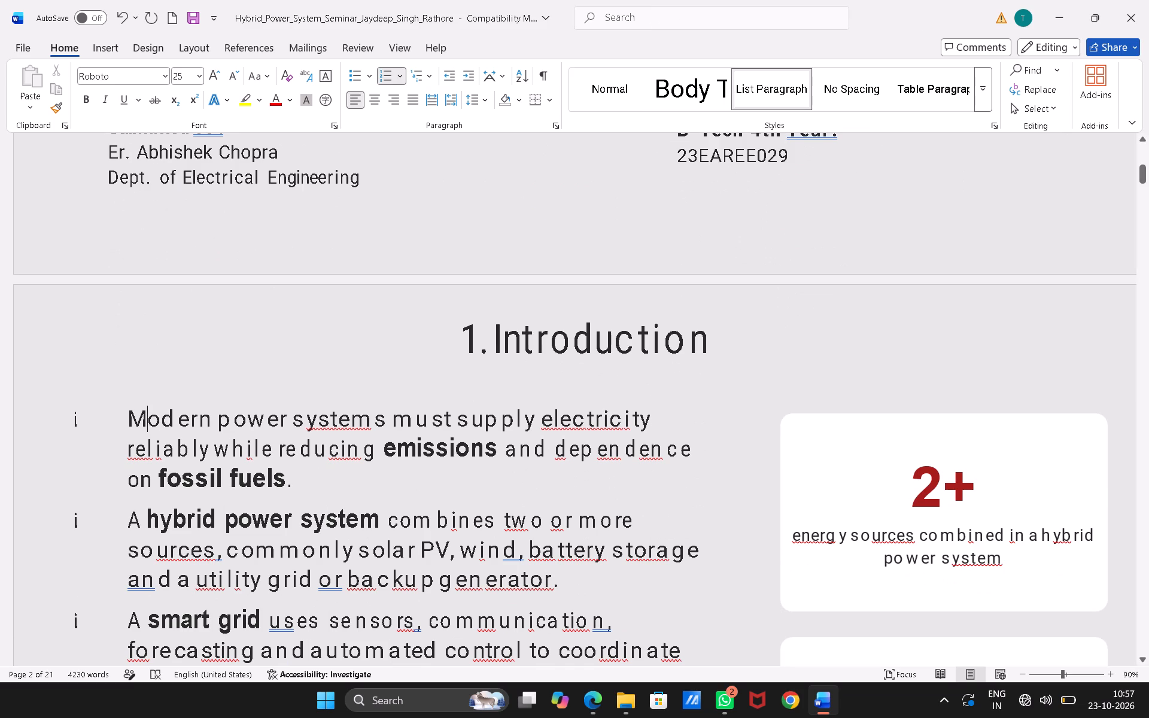
click(267, 424)
key(BackSpace)
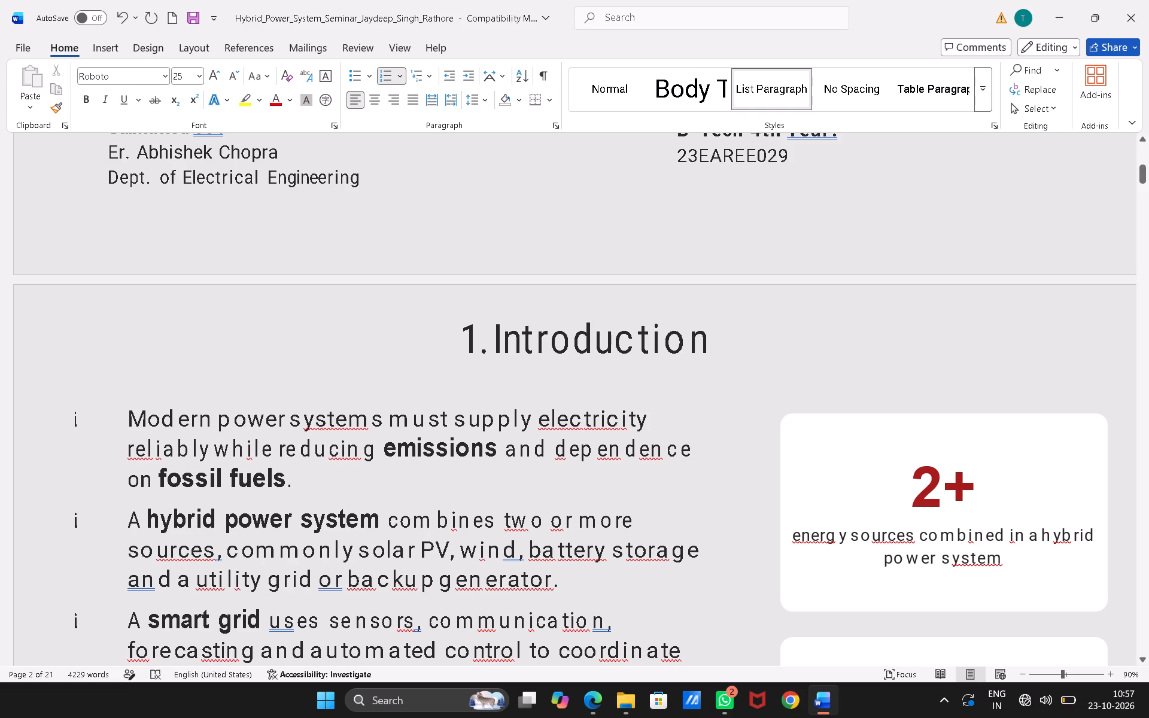
click(369, 421)
key(Right)
key(BackSpace)
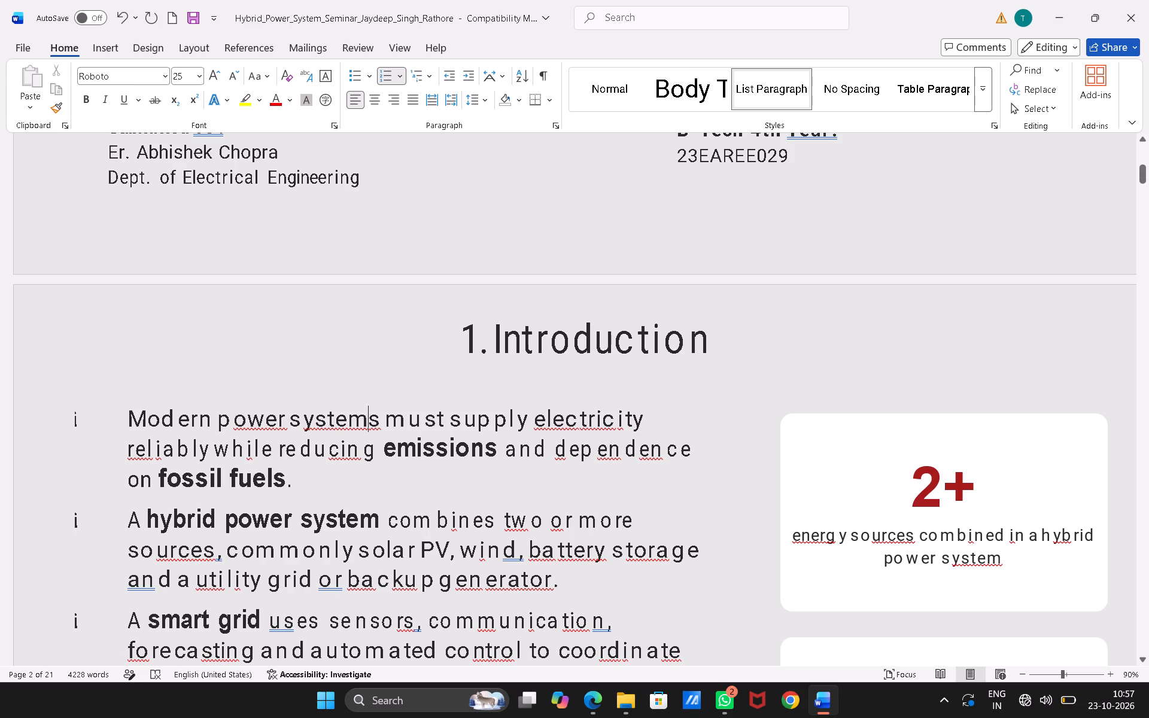
Save the seminar document with the Introduction corrections and close it.
click(189, 14)
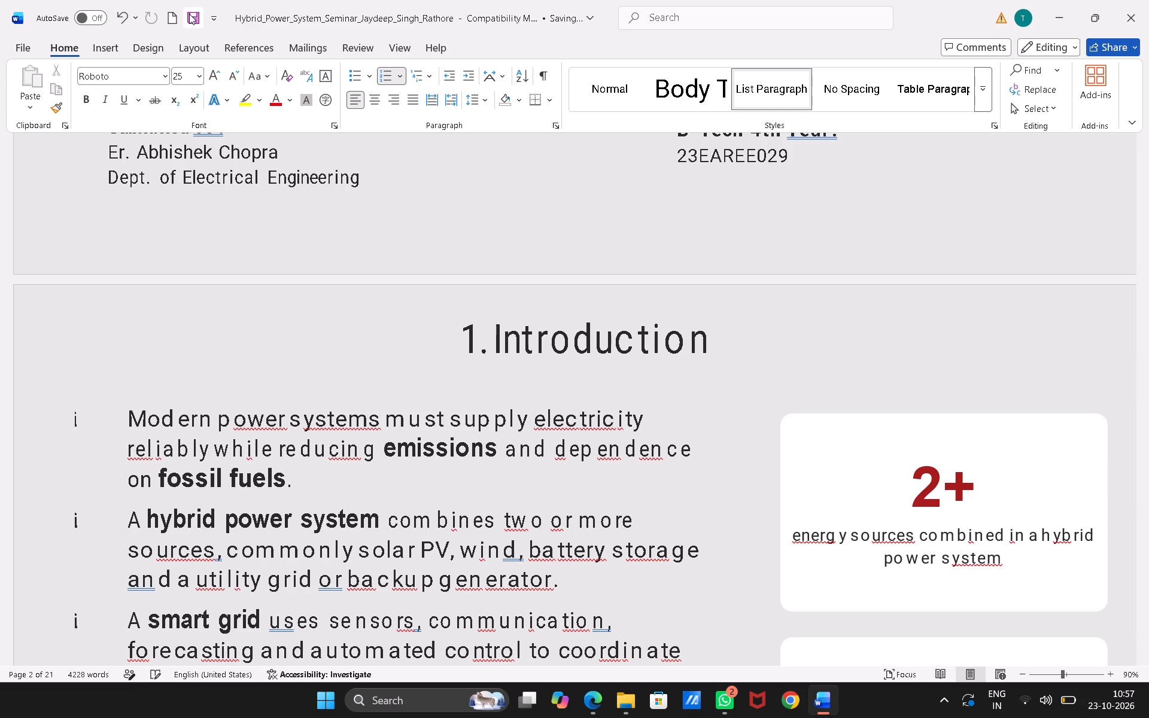
double_click(189, 14)
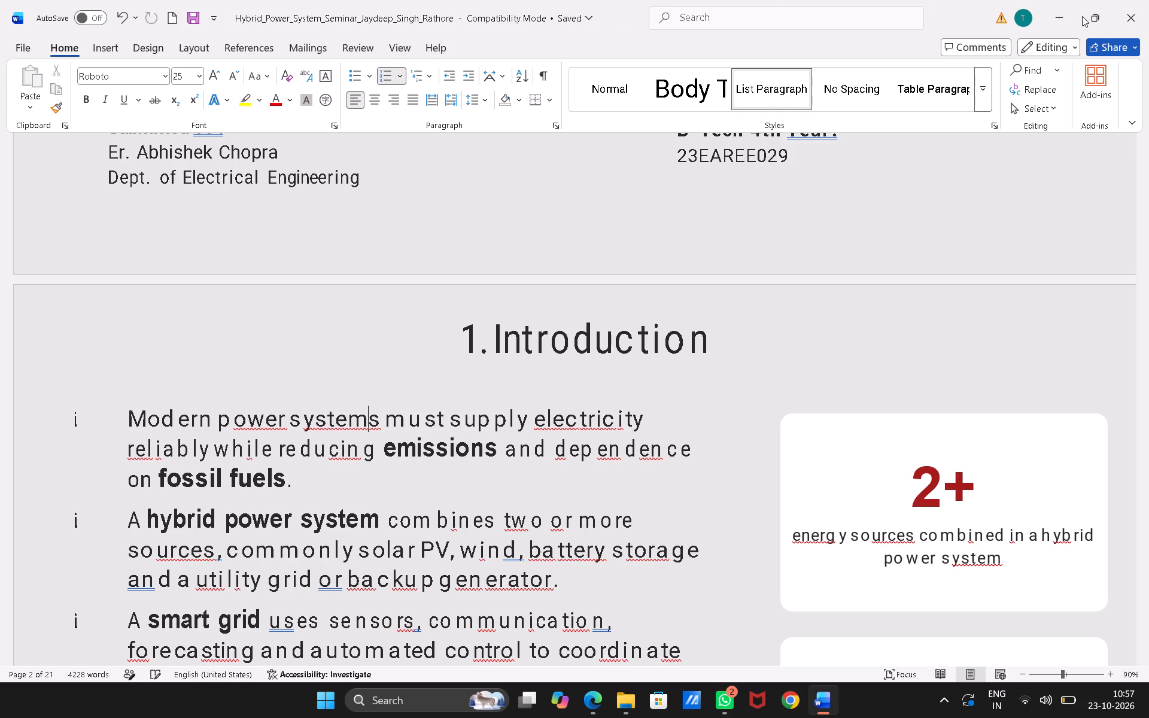
click(1117, 20)
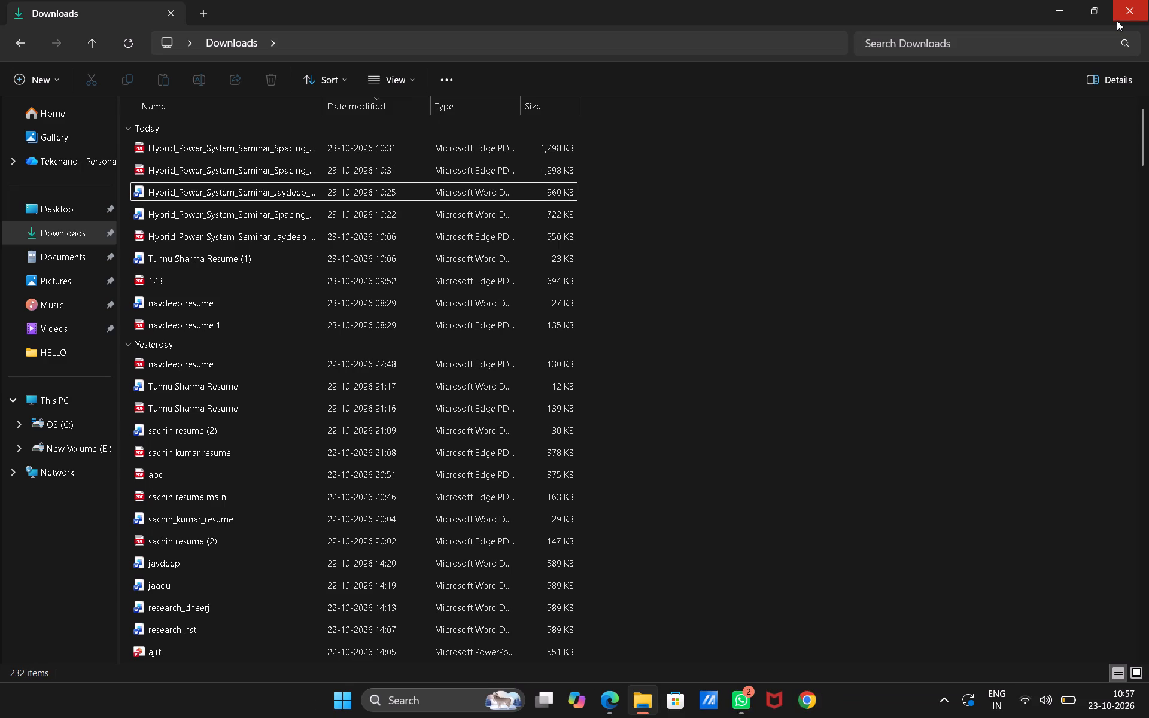
Open the 550 KB seminar PDF from the Downloads folder, view its title page and minimize it.
click(351, 232)
double_click(351, 232)
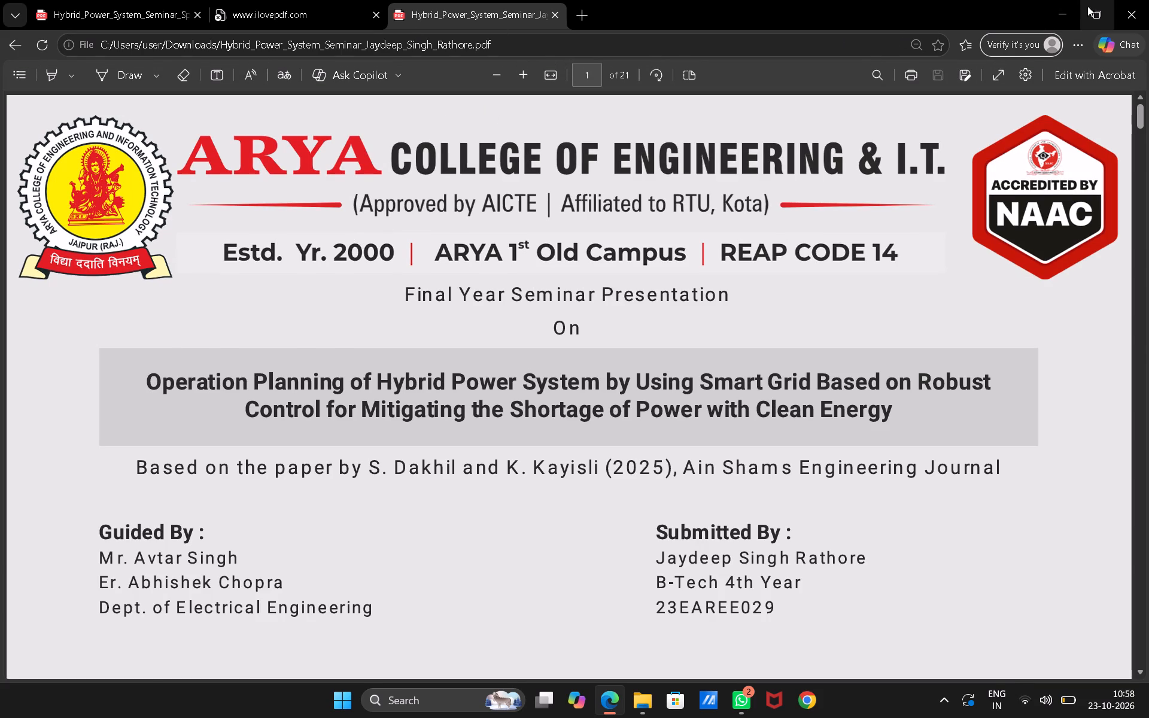
click(1066, 10)
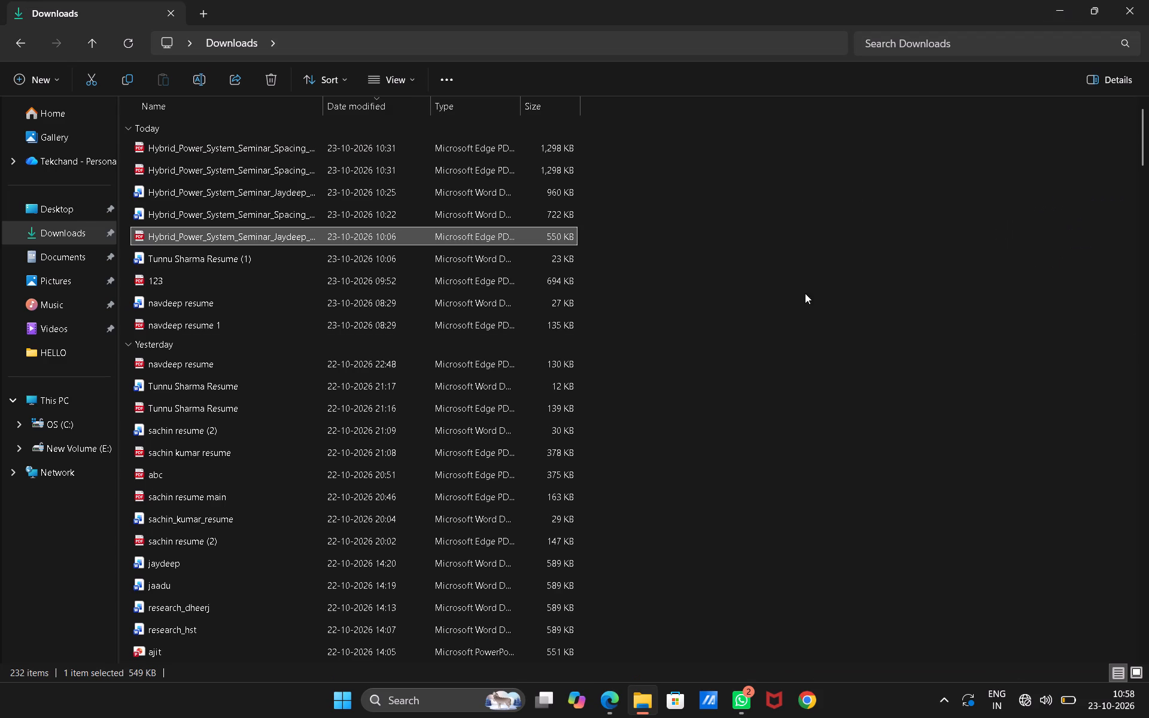
Switch to Chrome, search Google for "word to pdf" and minimize the browser.
click(814, 696)
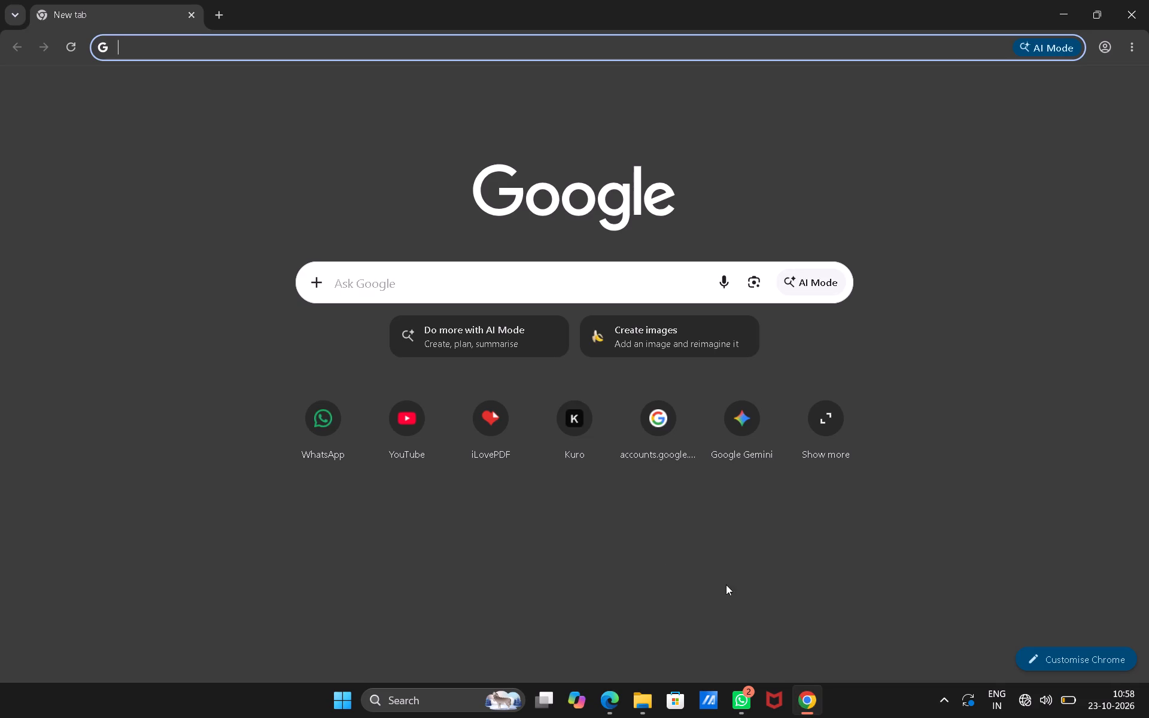
click(474, 270)
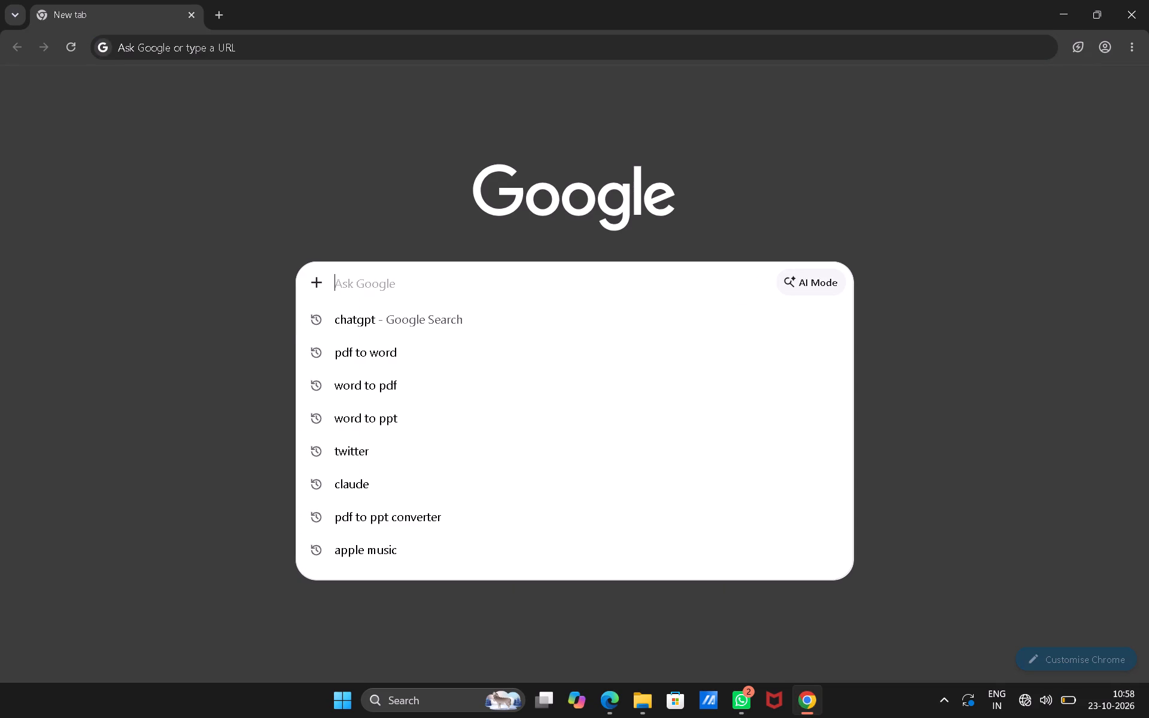
key(w)
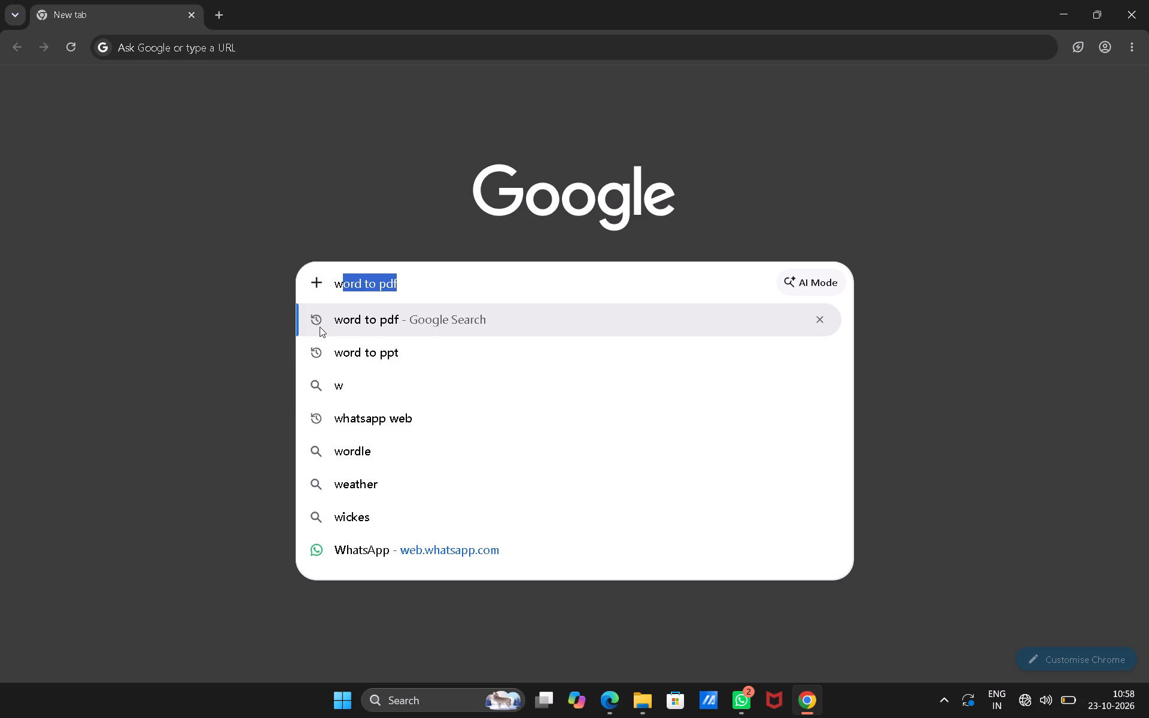
click(354, 326)
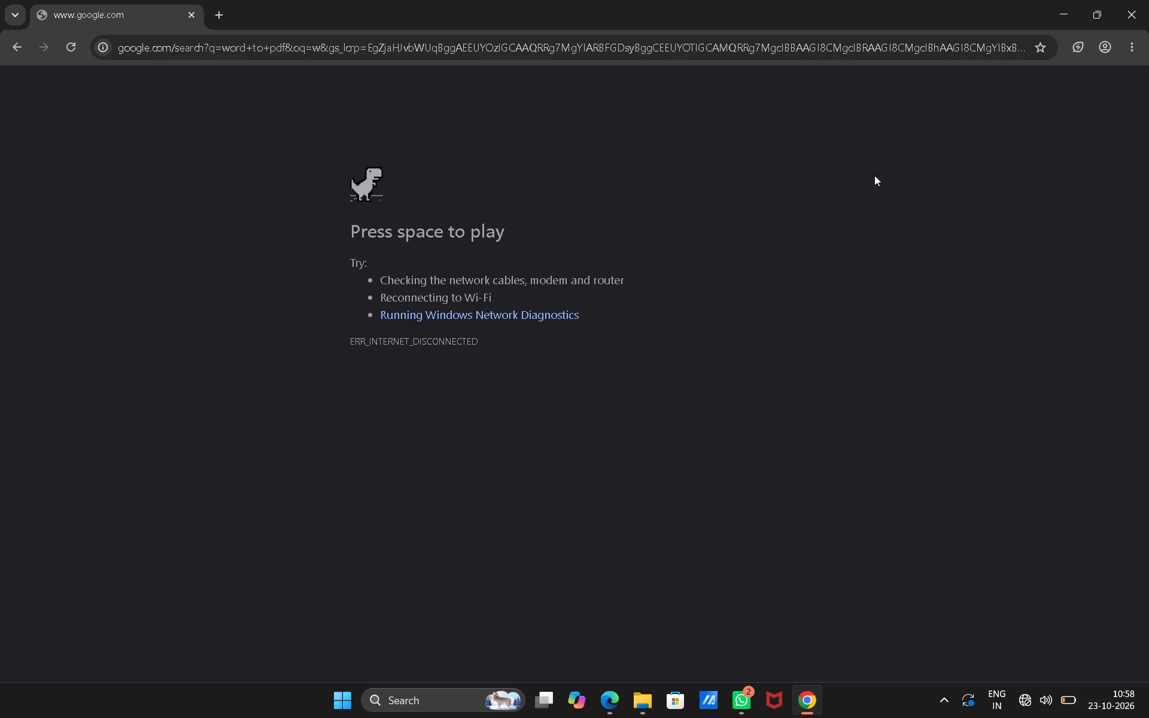
double_click(1063, 22)
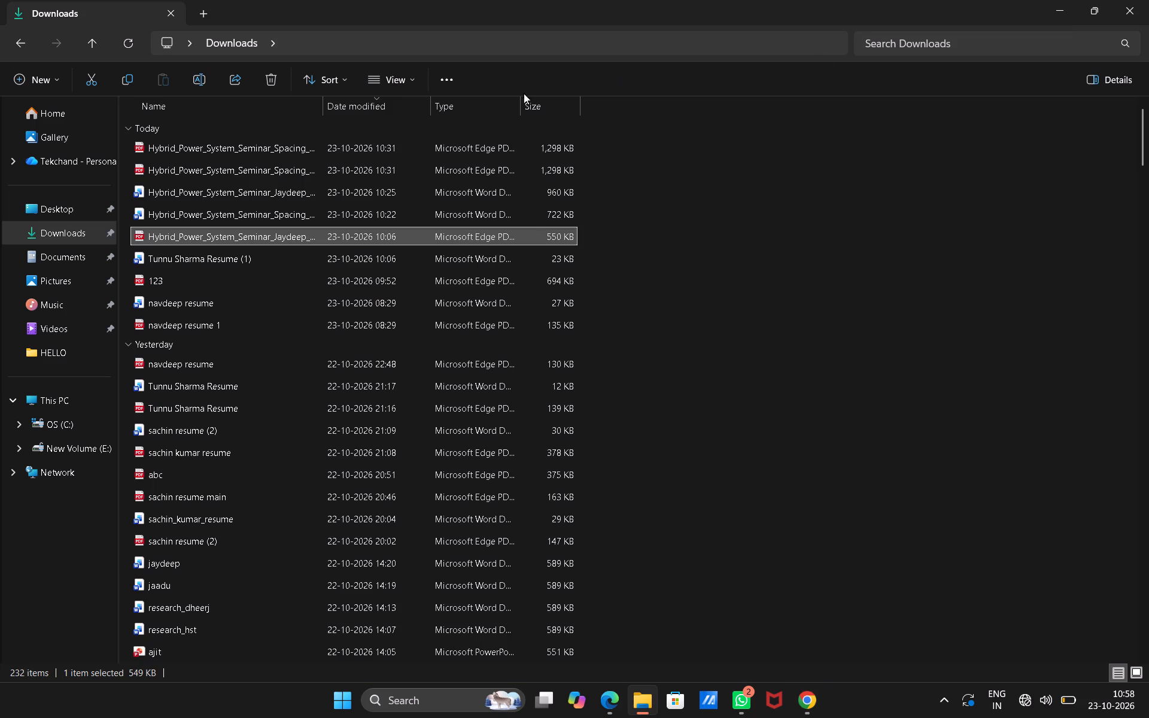
Reopen the seminar Word document from the Downloads folder, view its title page and close it.
click(384, 148)
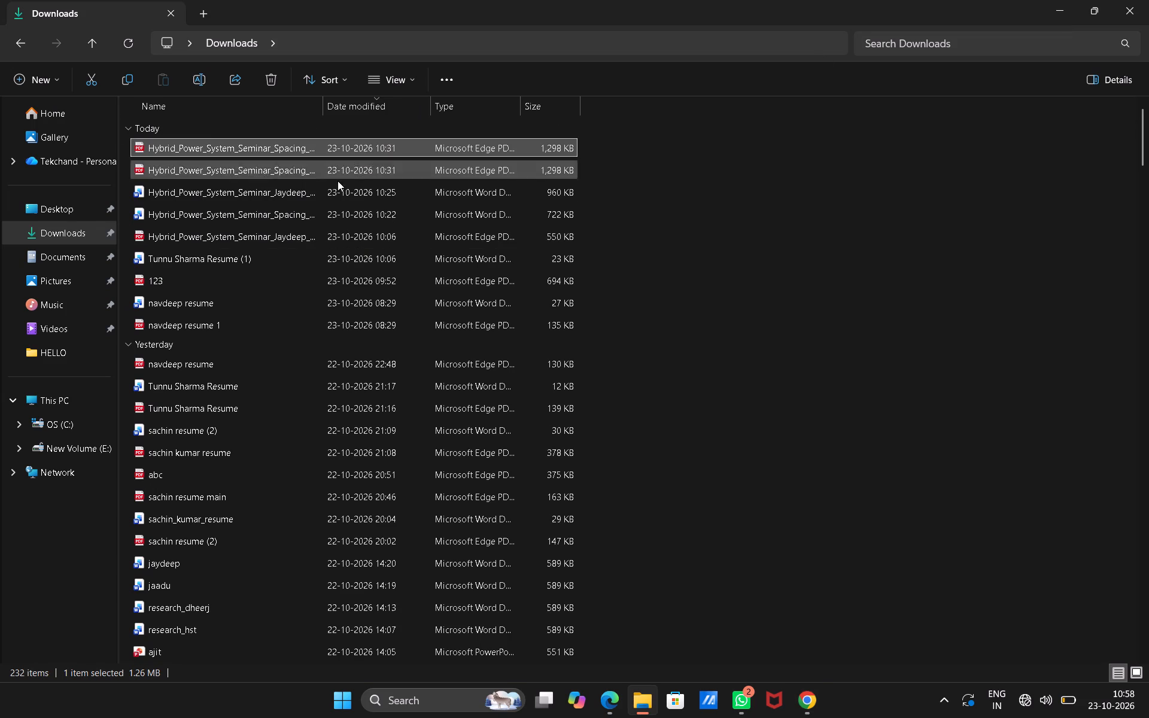
double_click(314, 198)
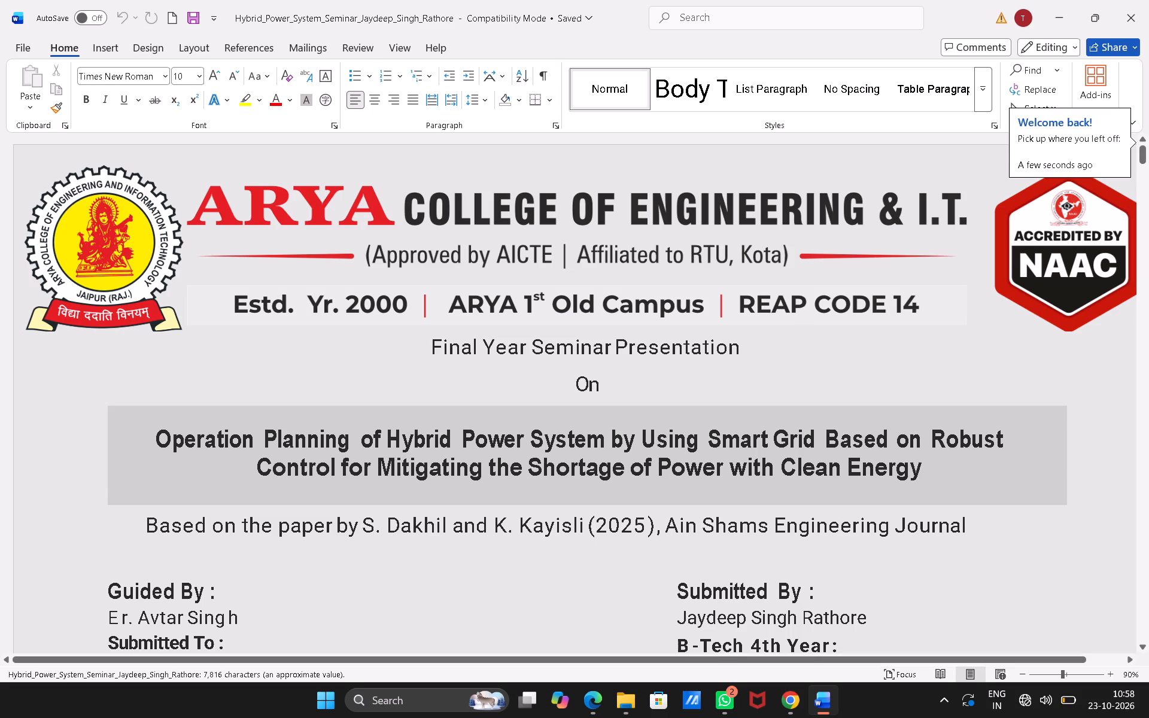
click(314, 198)
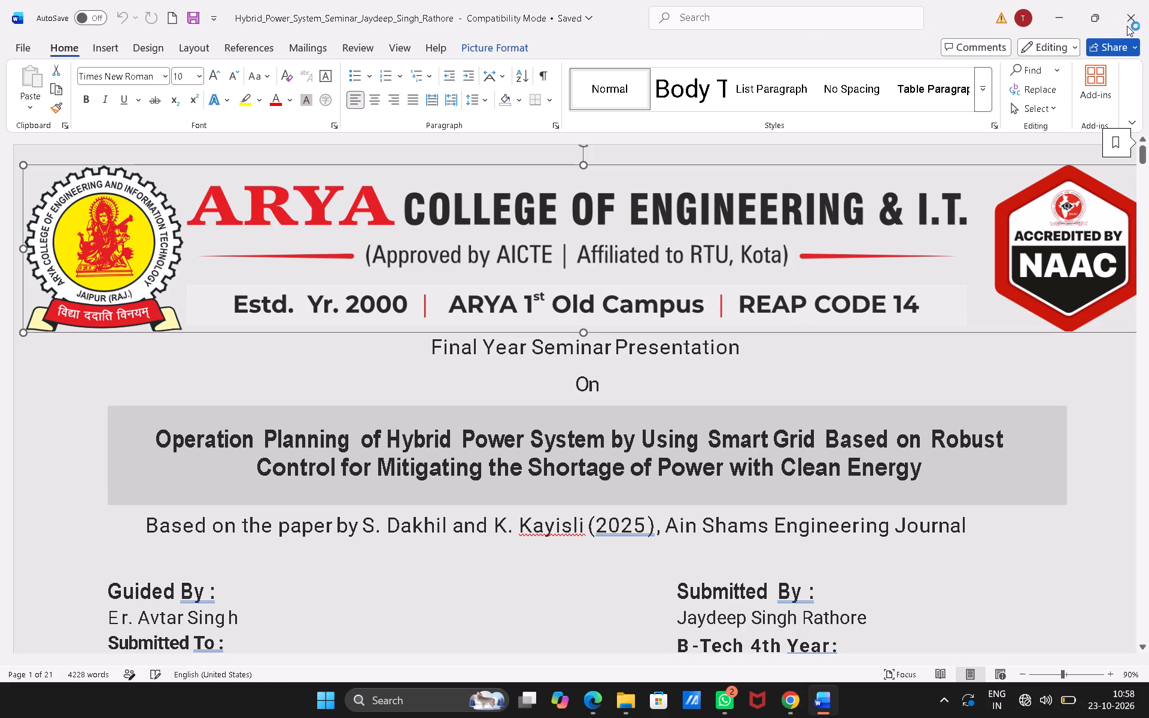
click(1096, 15)
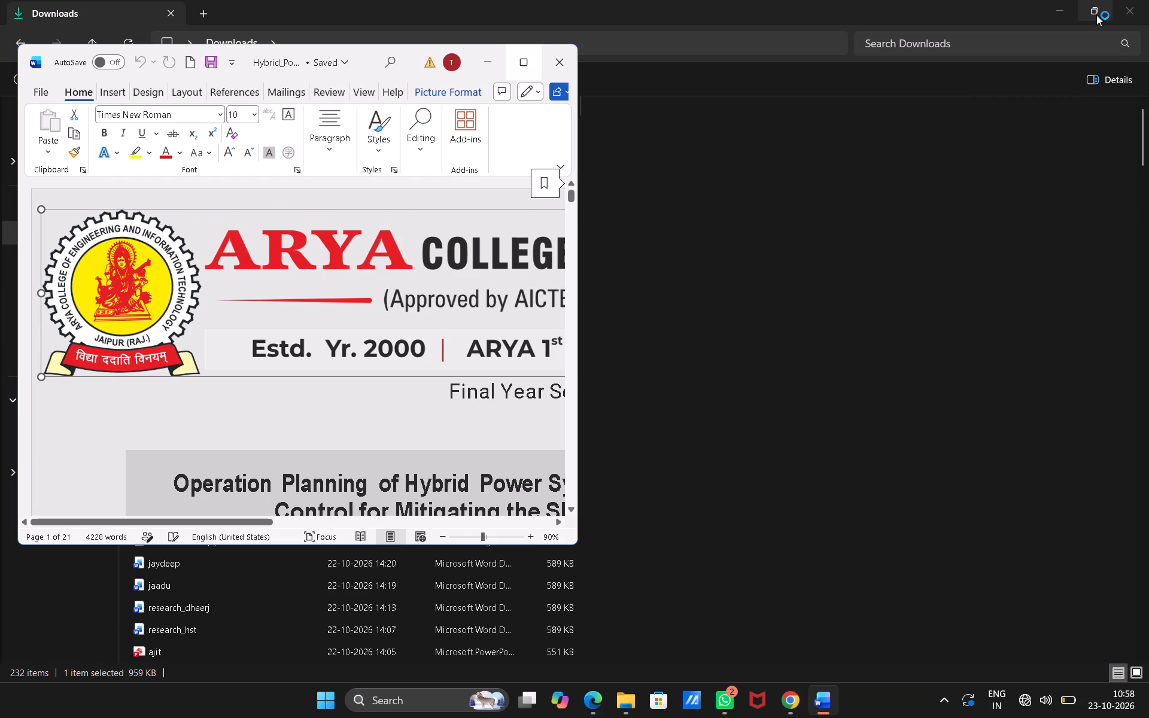
click(523, 63)
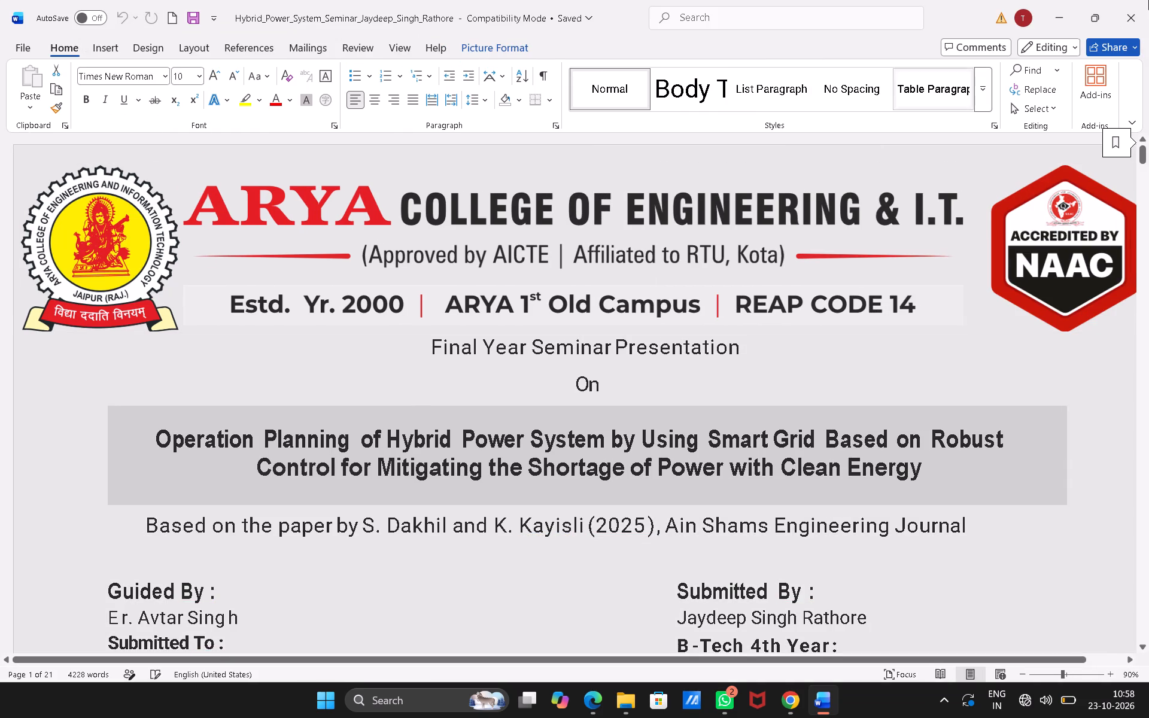
click(1114, 8)
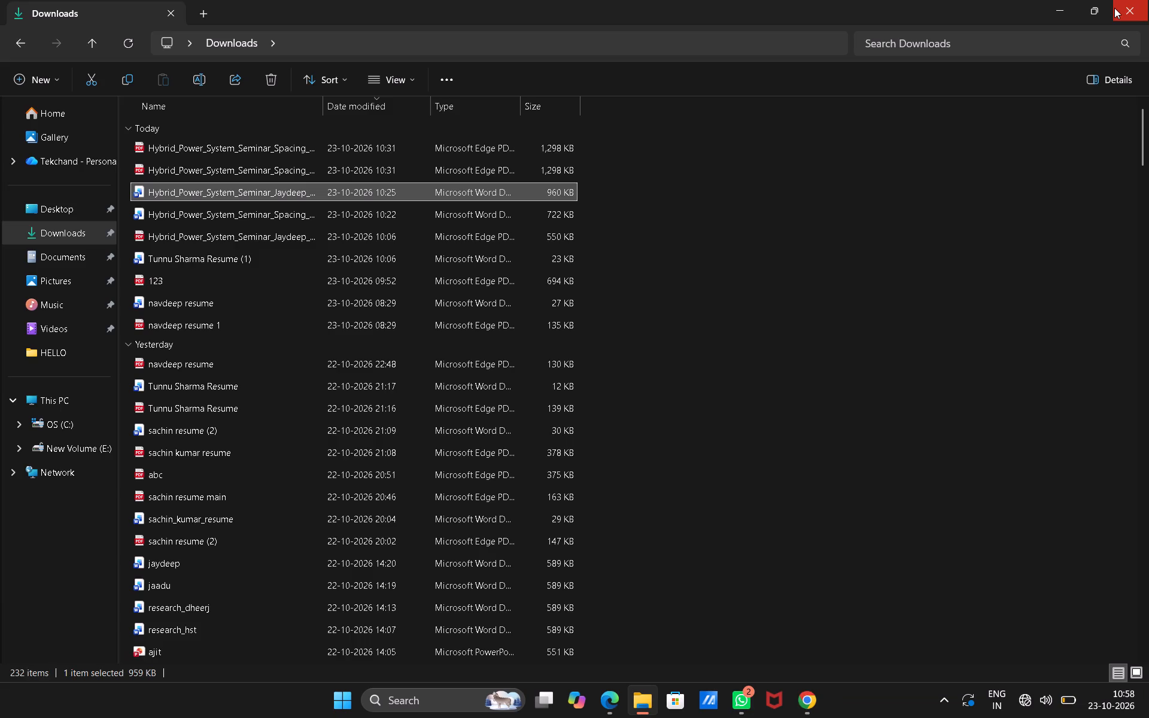
Open the 960 KB seminar Word document from the Downloads folder again.
click(531, 184)
click(403, 193)
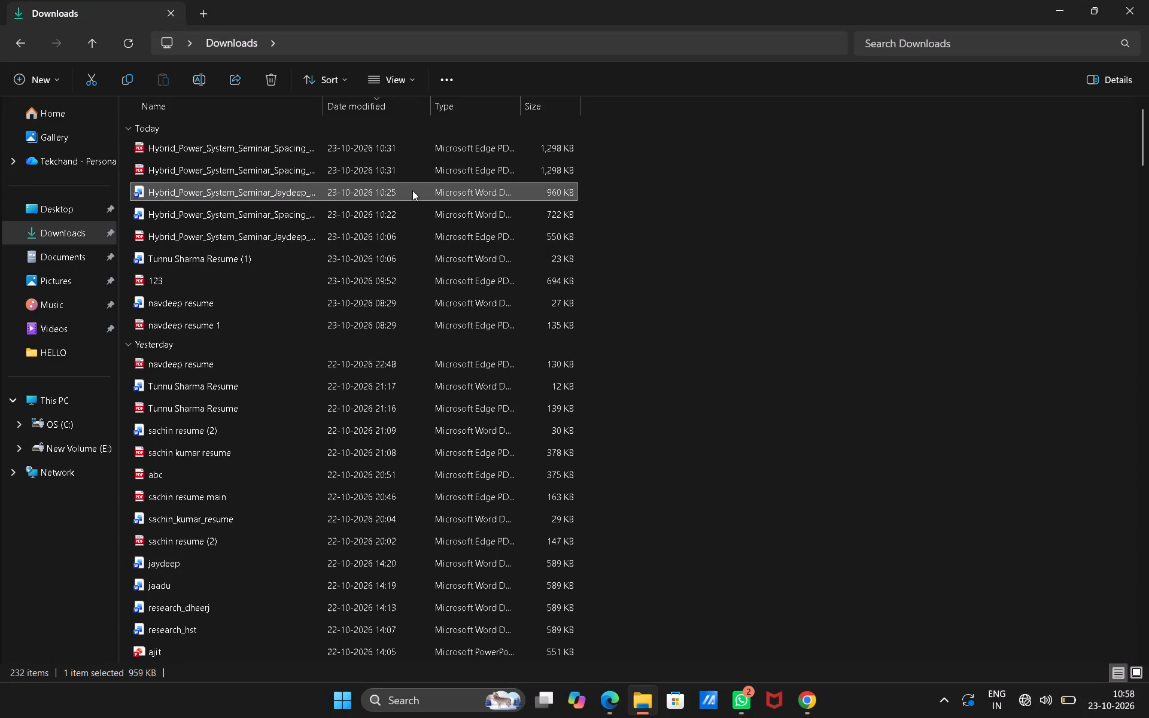
double_click(266, 193)
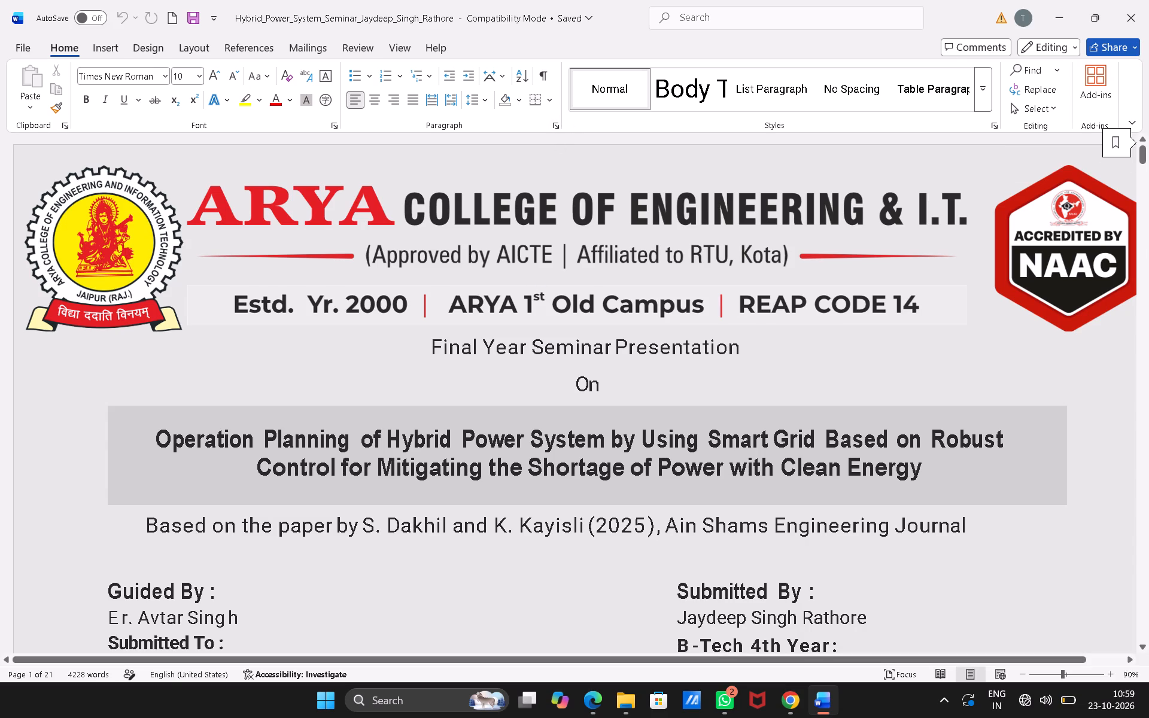
Stretch the title page's background shape upward from its top edge and nudge the shape down by ten small increments.
drag(554, 148, 561, 101)
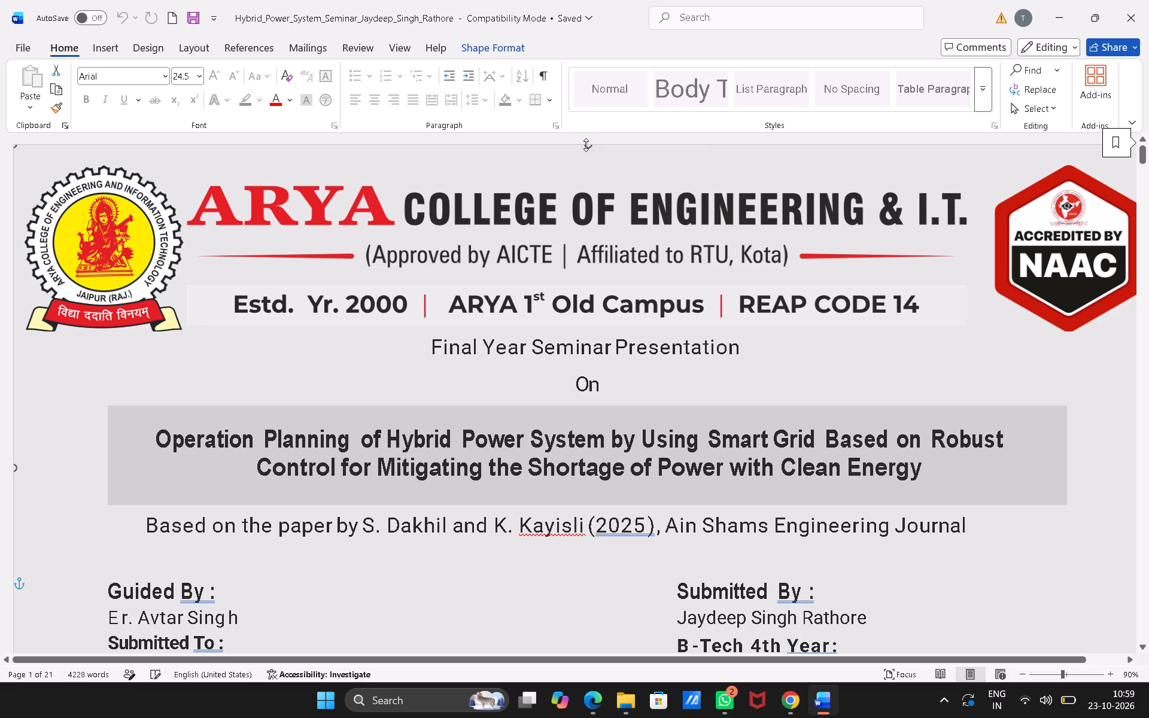
drag(586, 145, 595, 75)
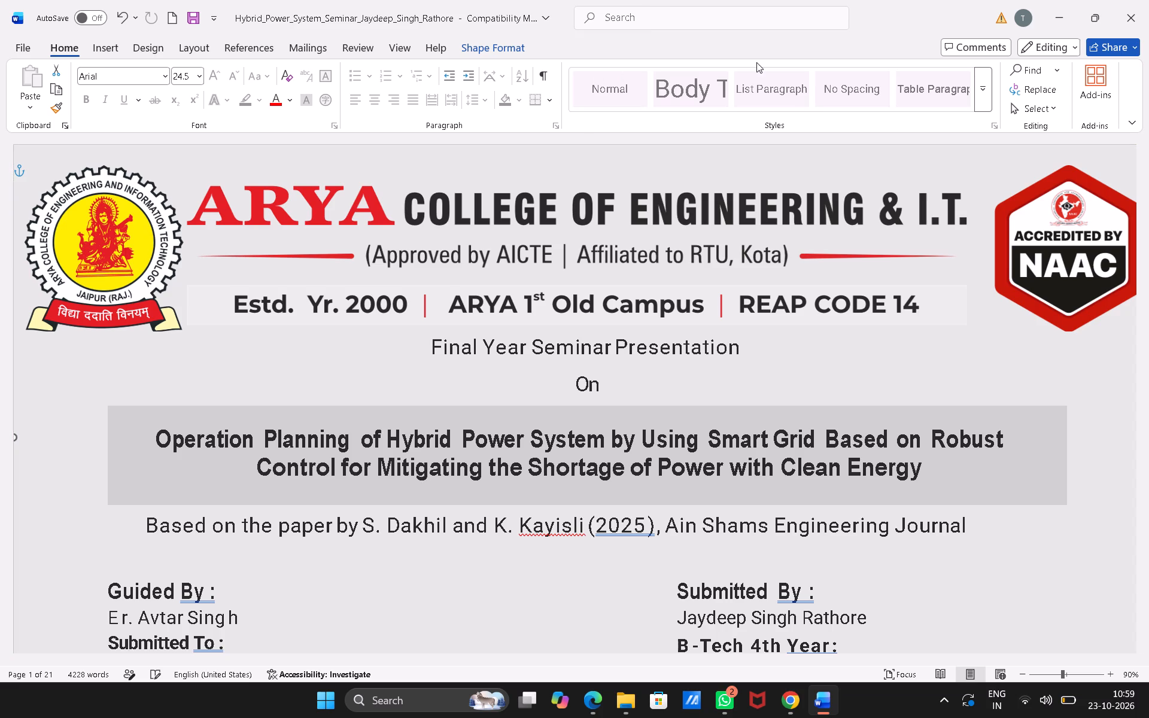
key(Down)
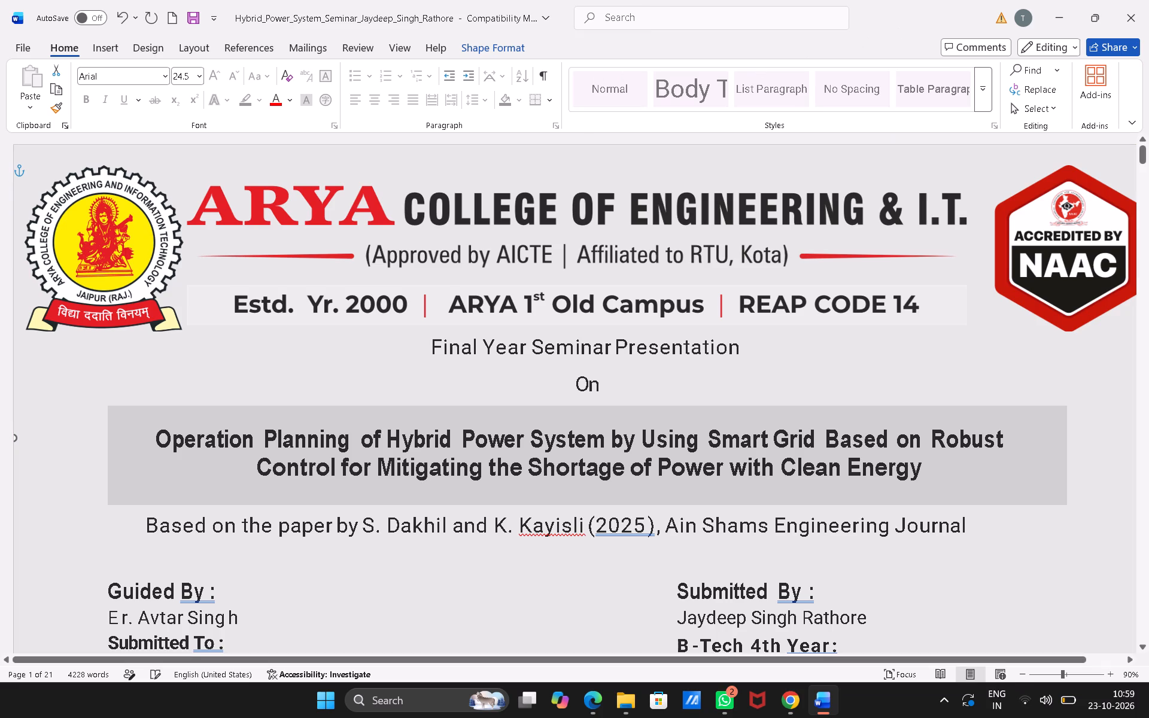
key(Down)
key(Down)
key(Down)
key(Down)
key(Down)
key(Down)
key(Down)
key(Down)
key(Down)
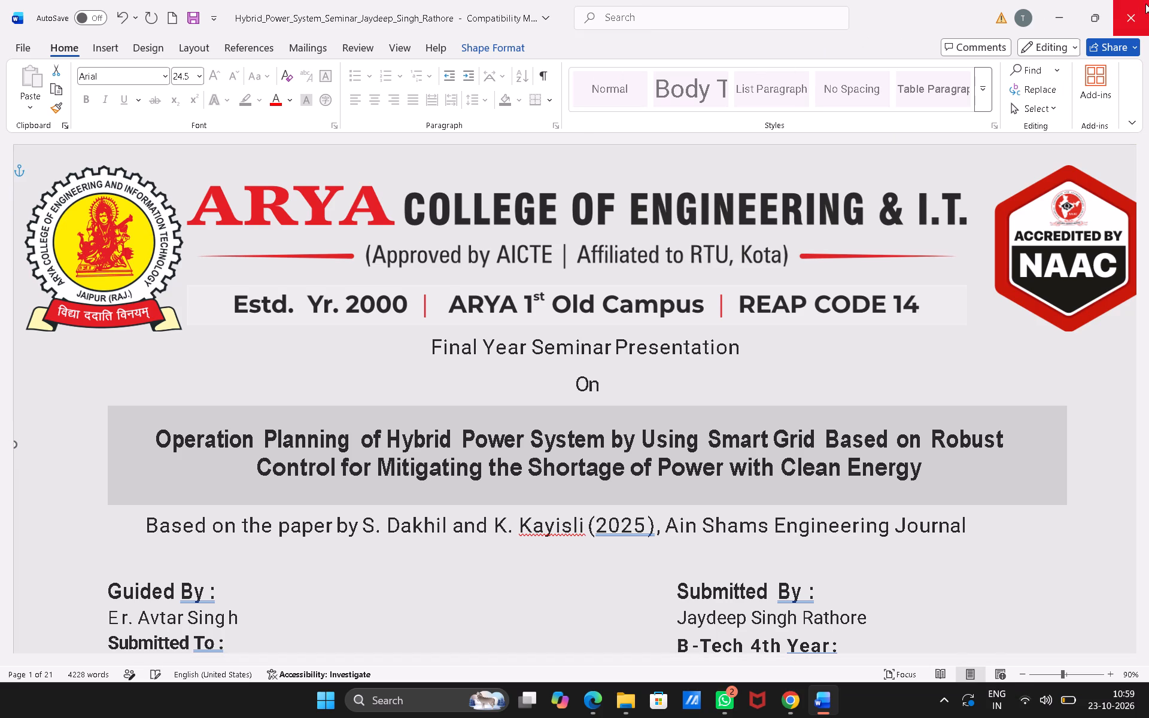
Close the seminar document, saving the changes to the Downloads folder.
click(1120, 16)
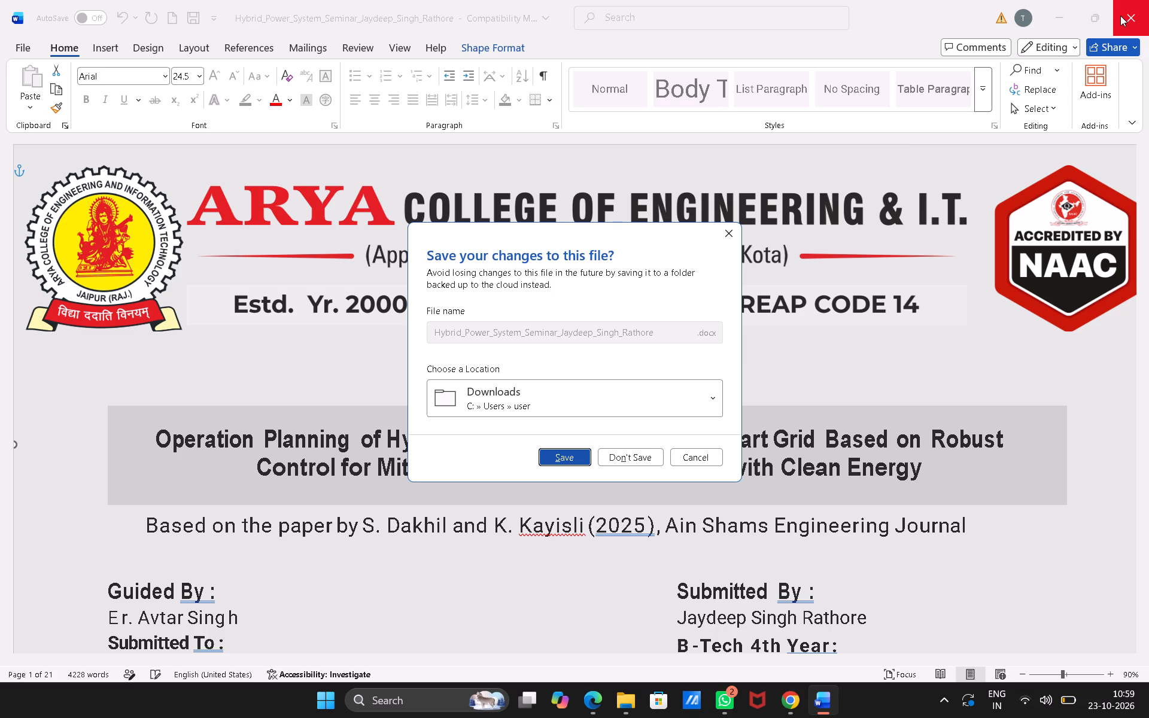
click(554, 459)
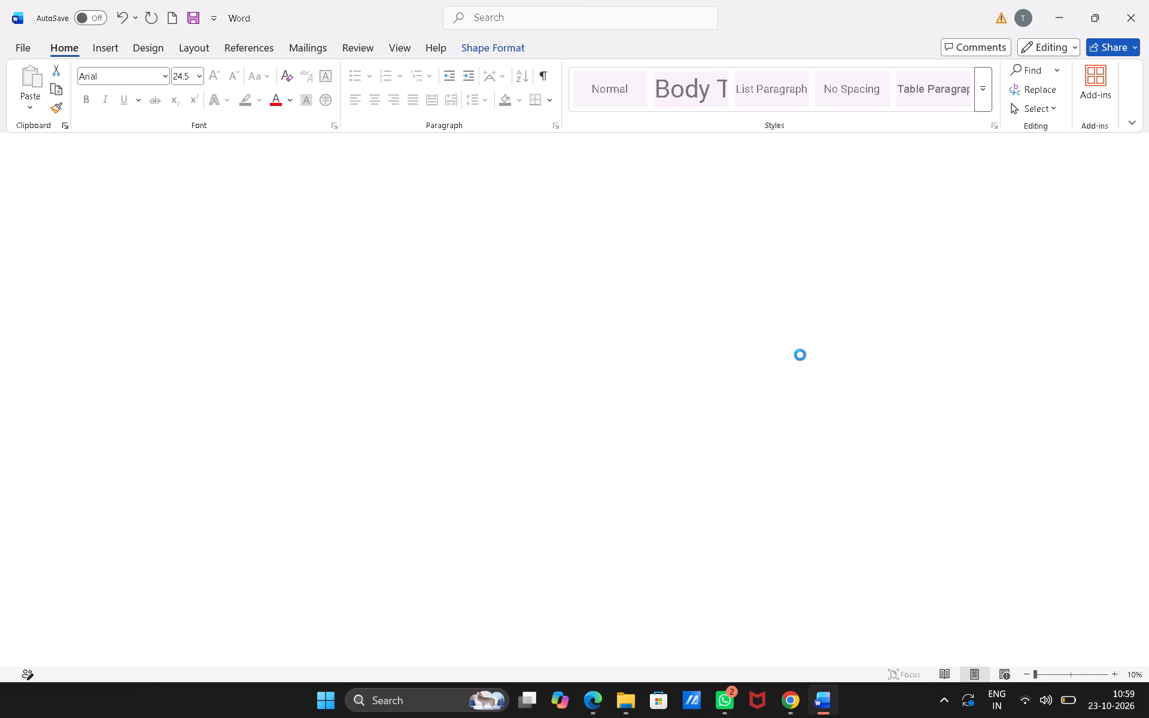
Close the empty Word window, open the Hybrid_Power_System_Seminar_Spacing_Fixed document from the Downloads folder and examine its title page.
click(1133, 15)
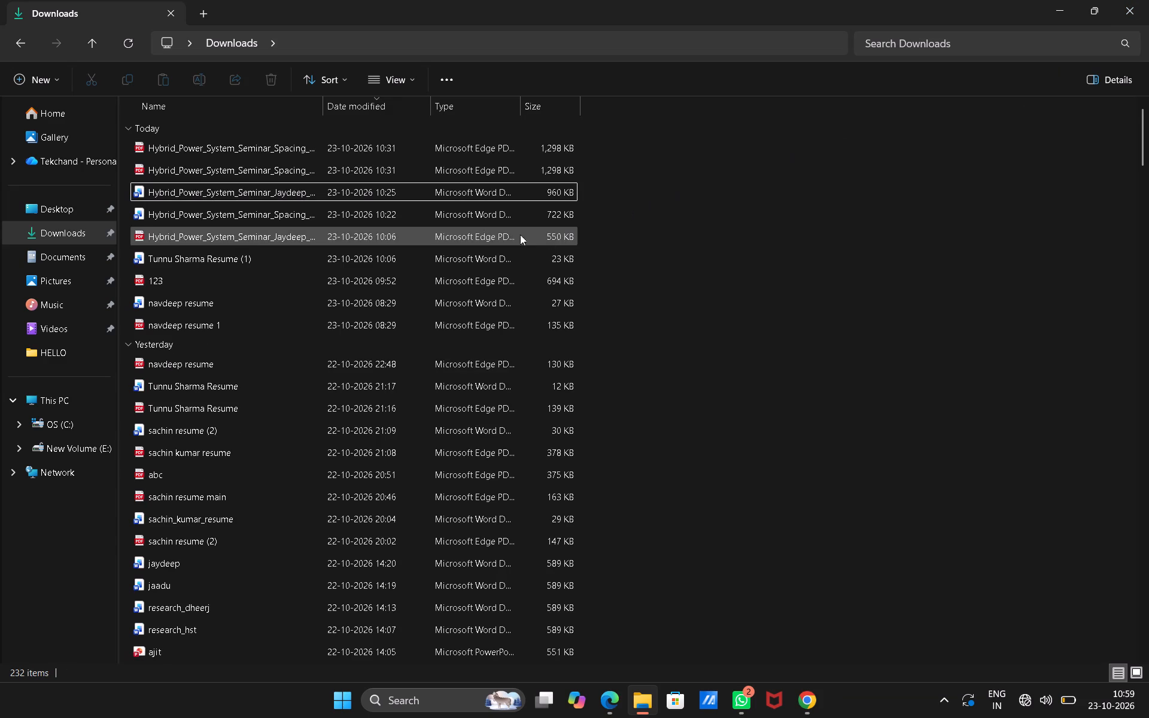
double_click(422, 212)
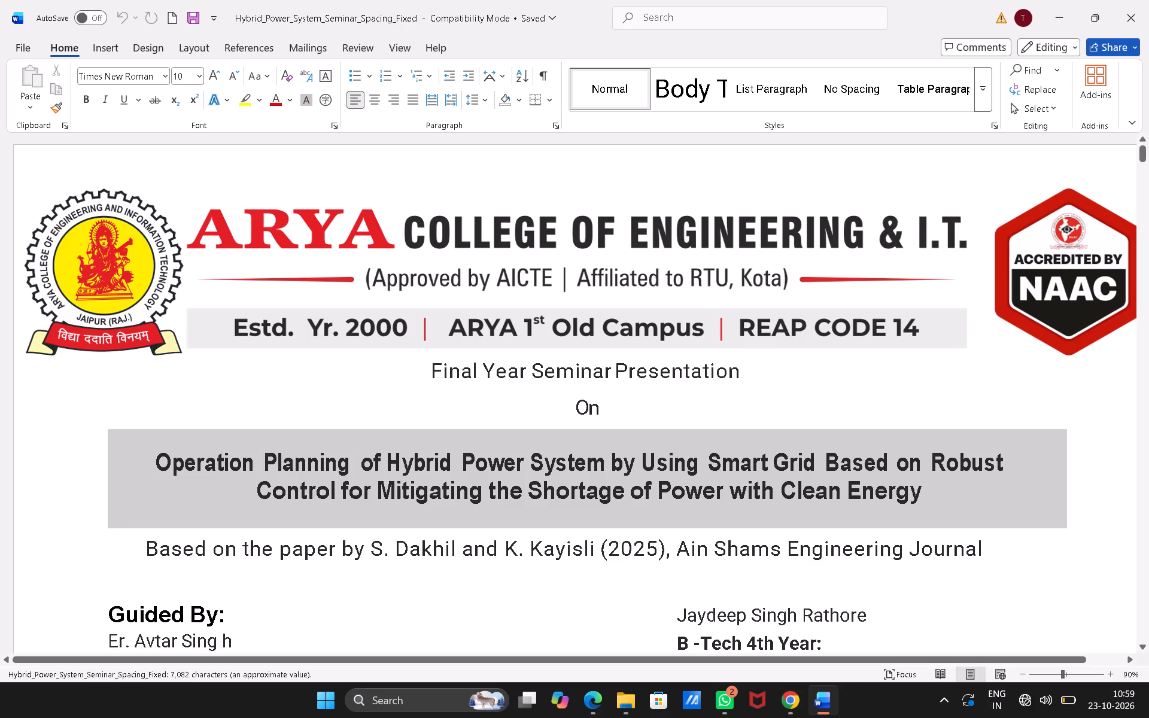
key(Down)
key(Down)
key(Down)
key(Down)
key(Down)
key(Down)
key(Down)
key(Down)
key(Down)
key(Down)
key(Down)
key(Down)
key(Down)
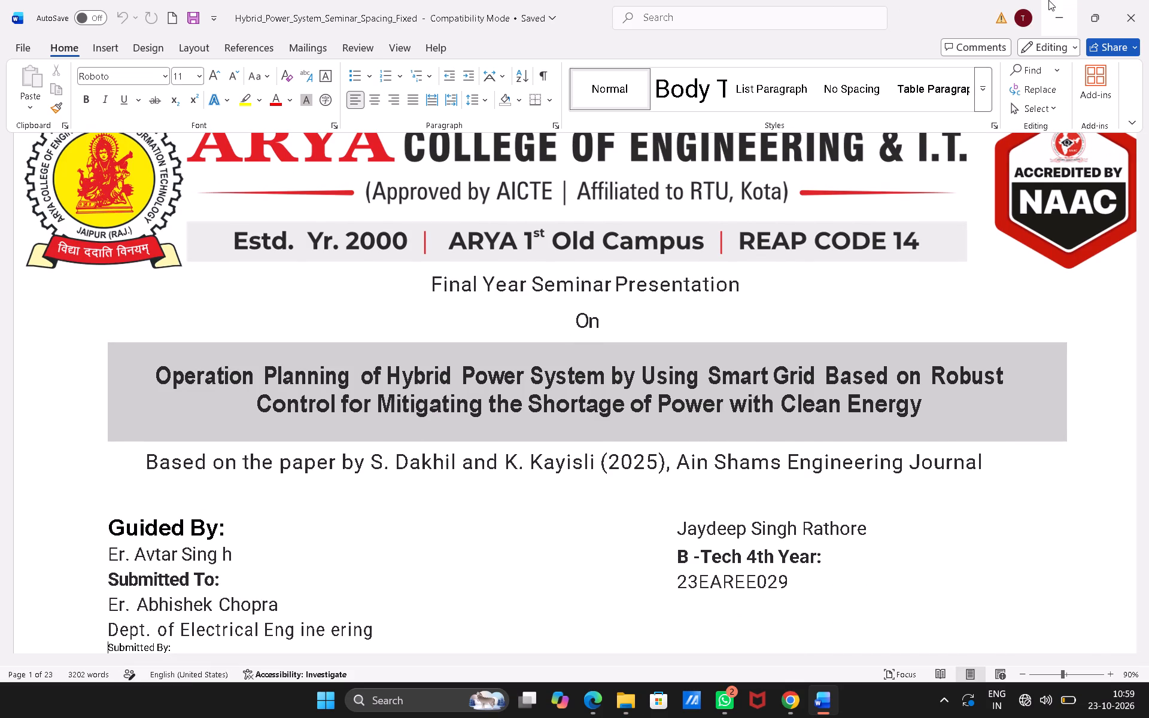
Open the other hybrid power system seminar document, the one named after its author, from the recent files.
click(549, 18)
click(549, 18)
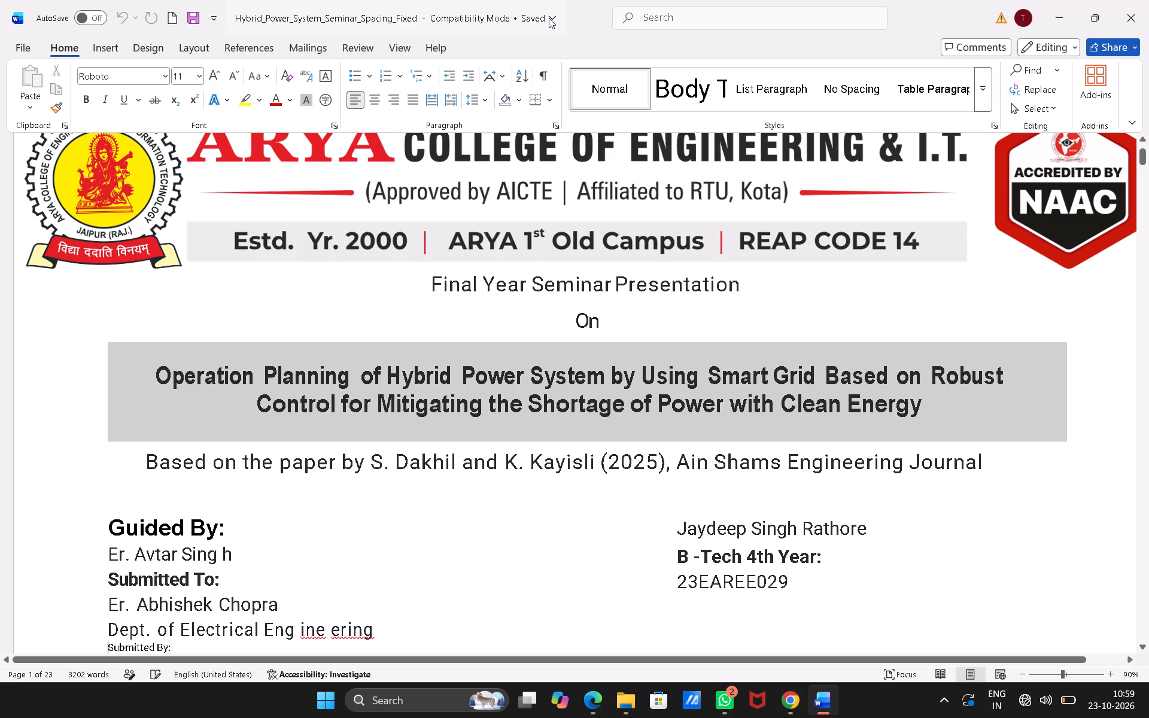
click(23, 41)
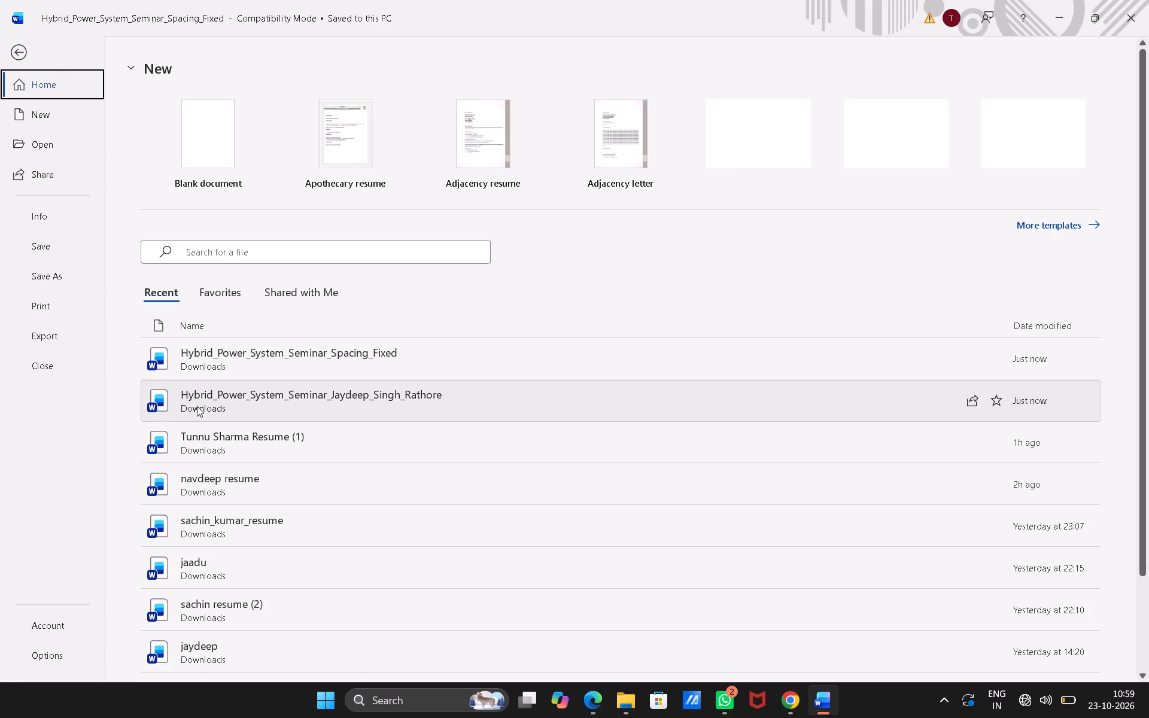
click(204, 370)
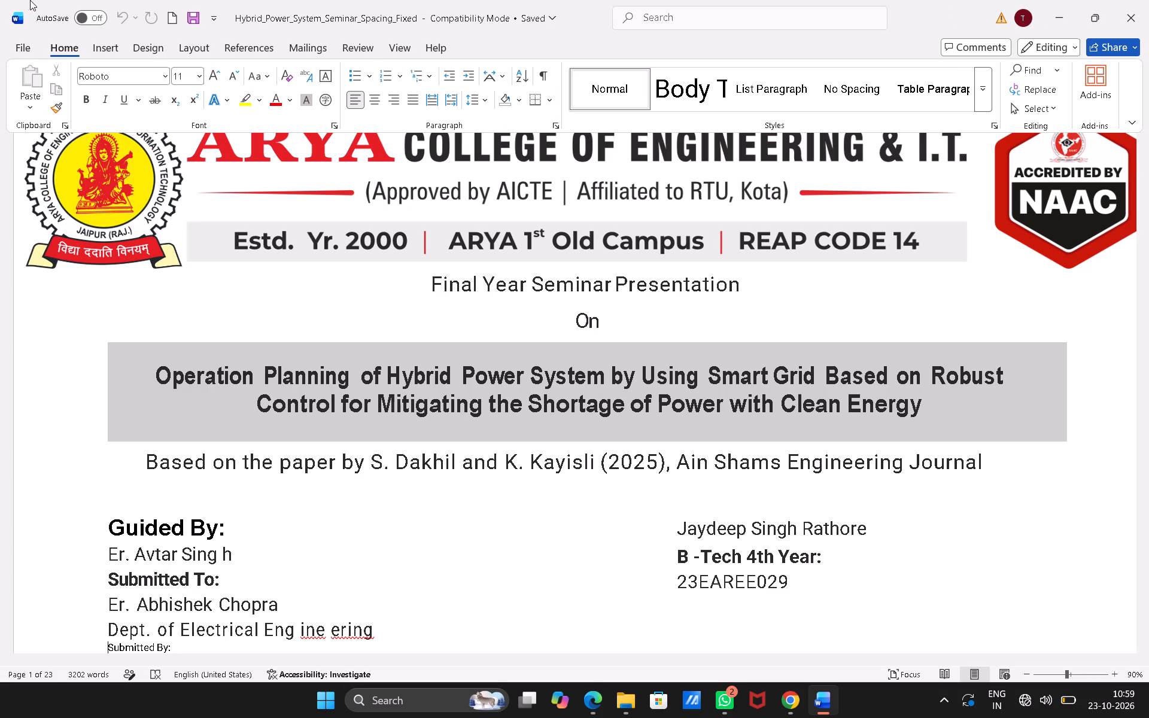
click(27, 51)
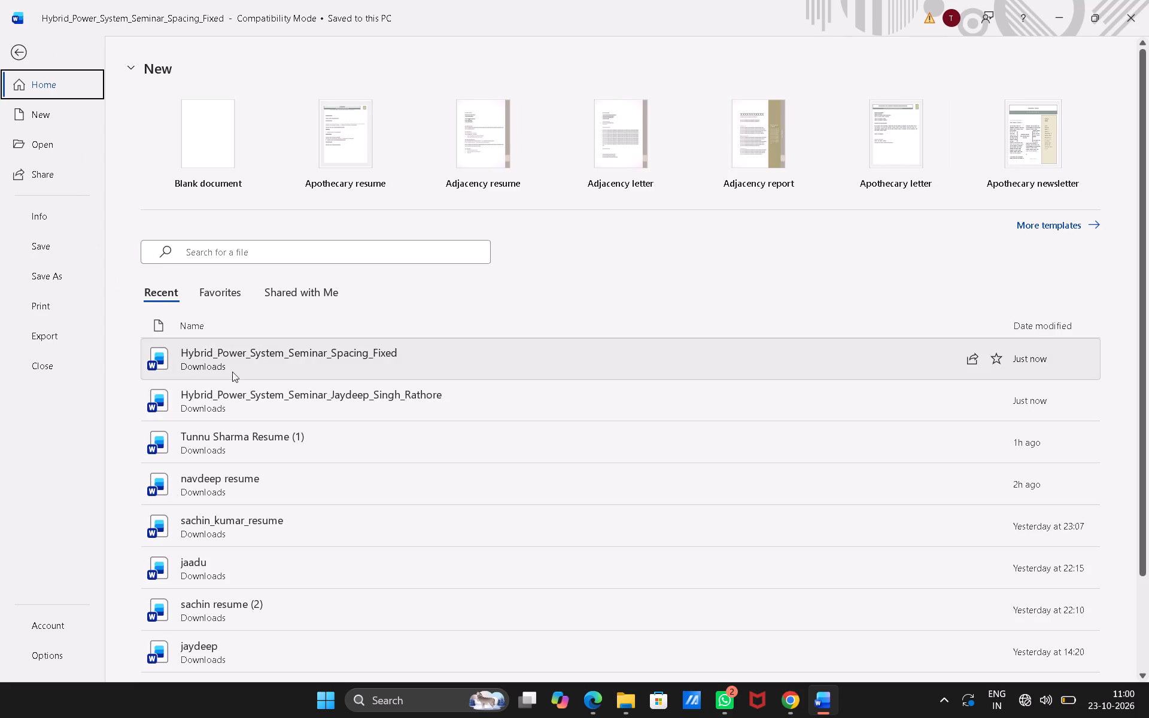
double_click(252, 408)
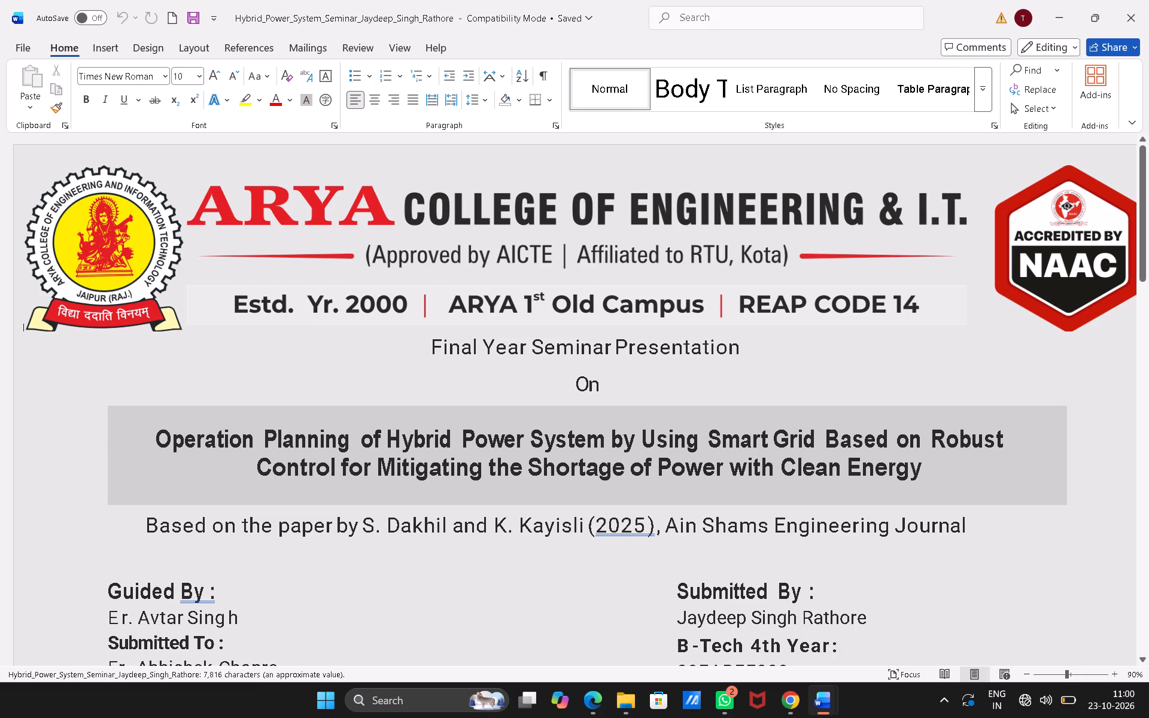
Examine the title page of the opened seminar document, from the college banner down to the start of the Introduction page.
key(Down)
key(Down)
key(Down)
key(Down)
key(Down)
key(Down)
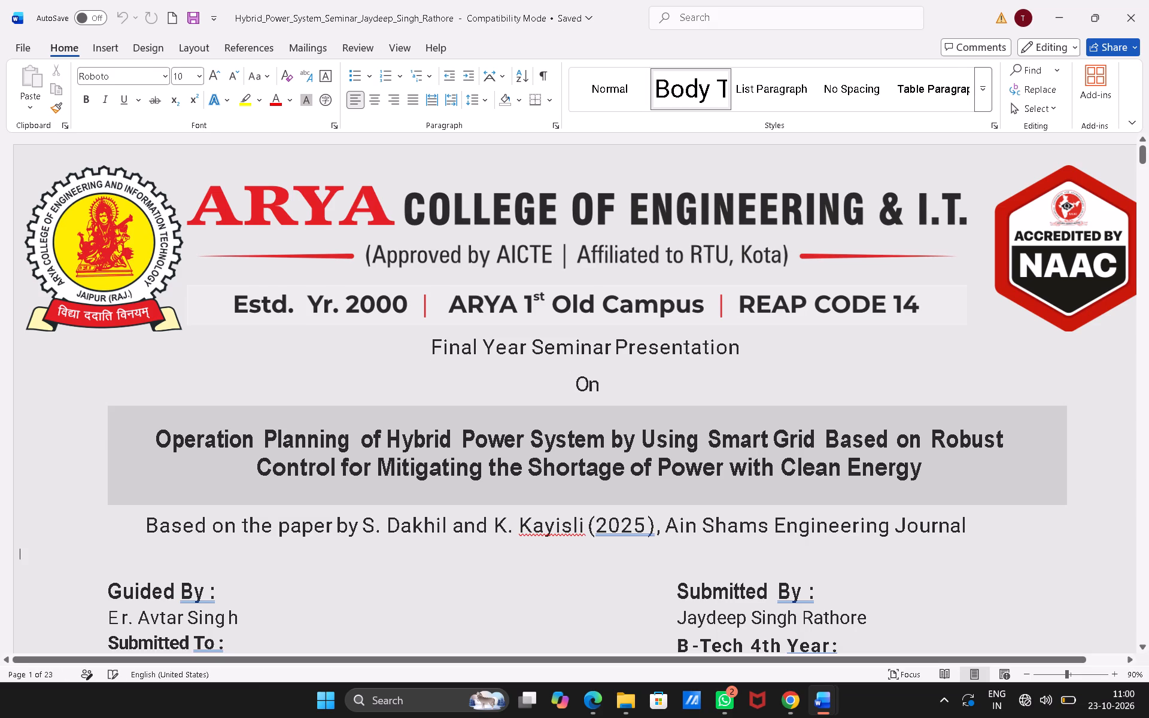
key(Down)
key(Down)
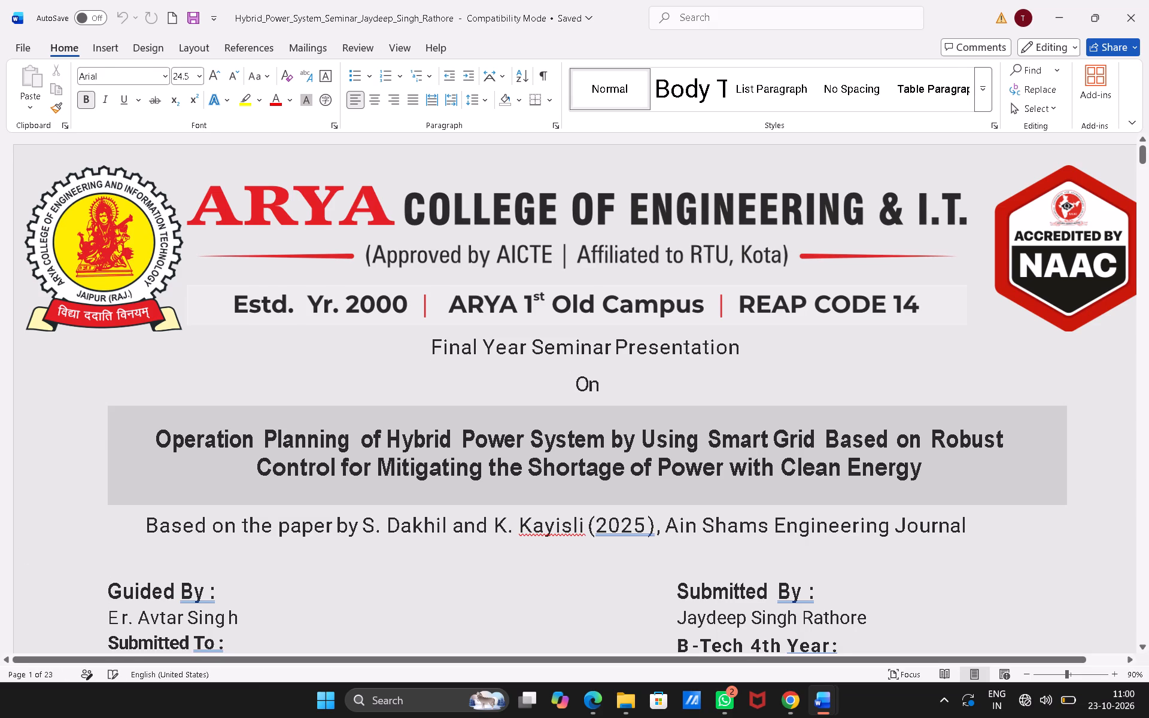
key(Down)
key(Down)
key(Down)
key(Down)
key(Down)
key(Down)
key(Down)
key(Down)
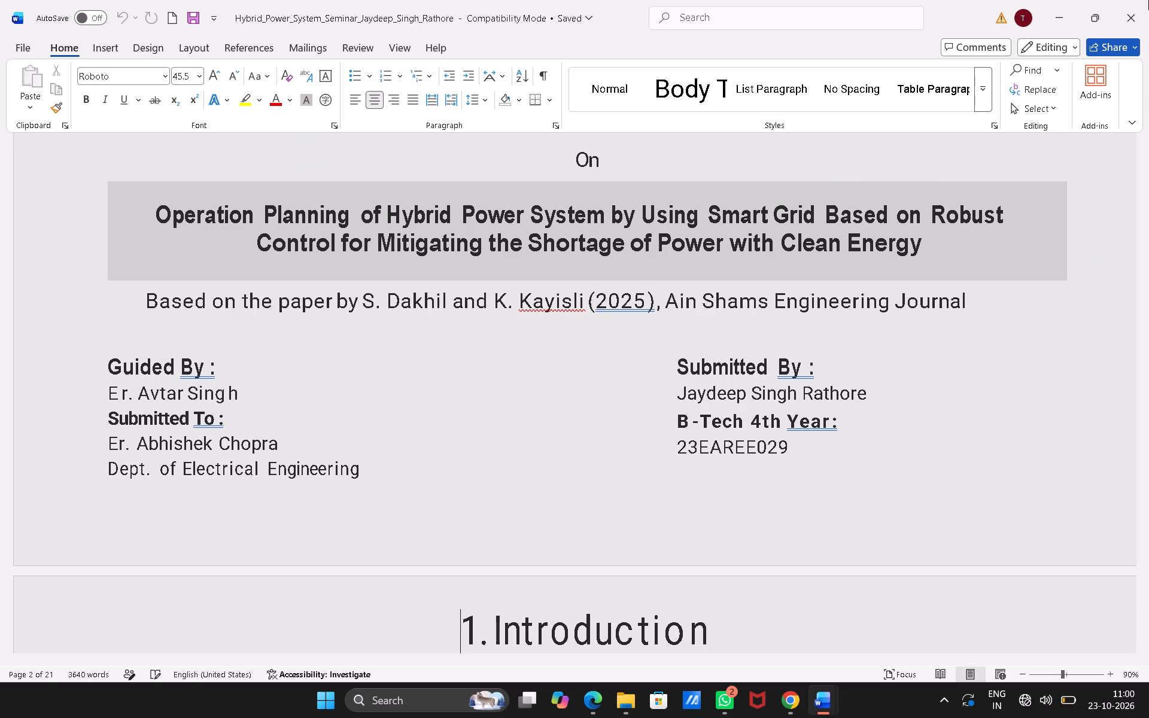
key(Up)
key(Up)
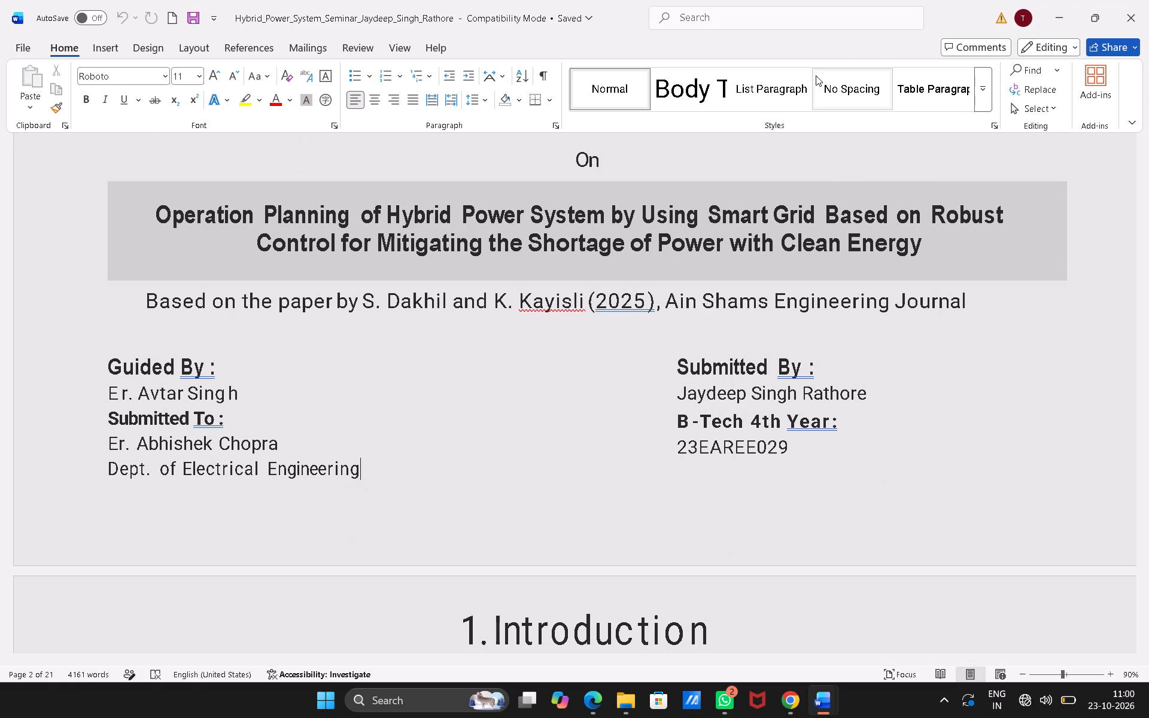
key(Up)
key(Up)
key(Up)
key(Up)
key(Up)
key(Up)
key(Up)
key(Up)
key(Up)
key(Up)
key(Up)
key(Up)
key(Up)
key(Up)
key(Up)
key(Up)
key(Up)
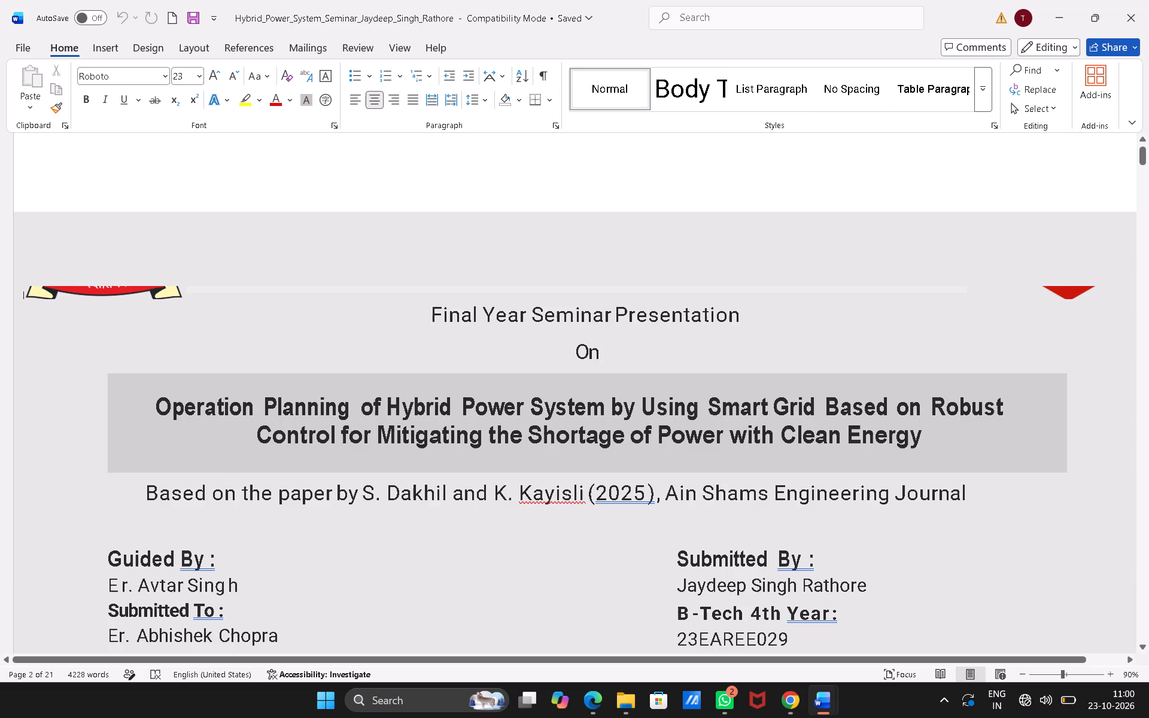
key(Down)
scroll(530, 303, down, 2)
key(Down)
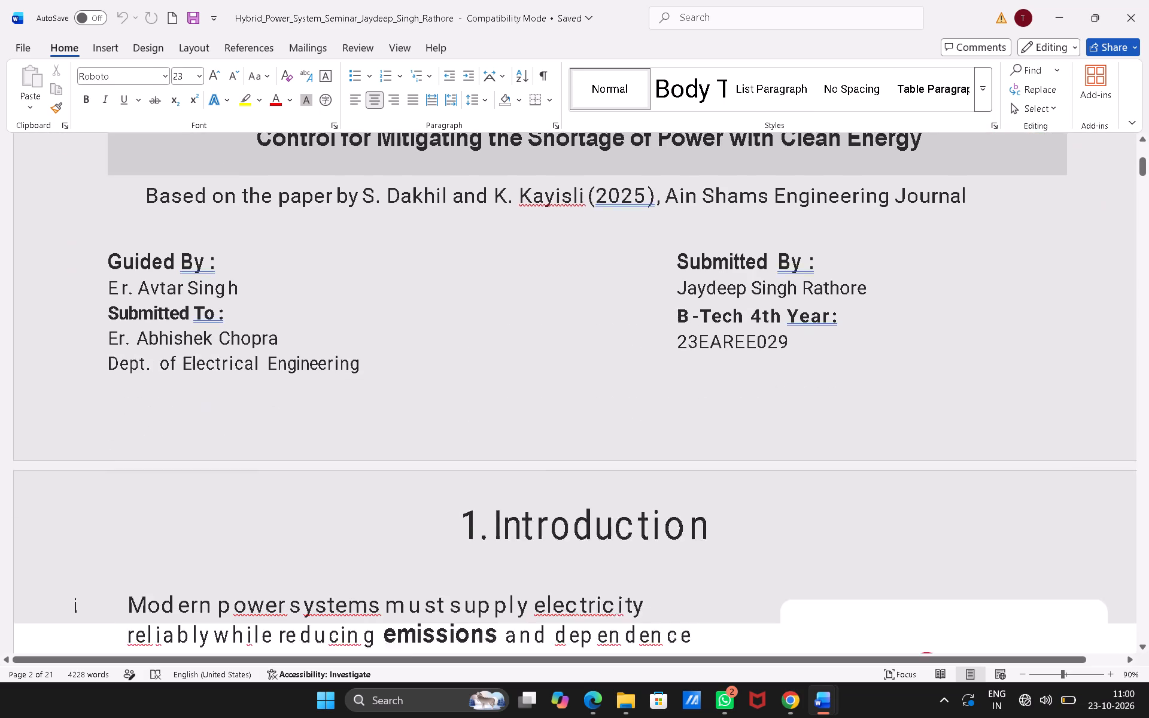
scroll(530, 303, down, 6)
key(Up)
key(Up)
key(Up)
key(Up)
key(Up)
key(Up)
key(Up)
key(Up)
key(Up)
key(Up)
key(Up)
key(Up)
key(Up)
key(Up)
key(Up)
key(Up)
key(Up)
key(Up)
key(Up)
key(Up)
key(Up)
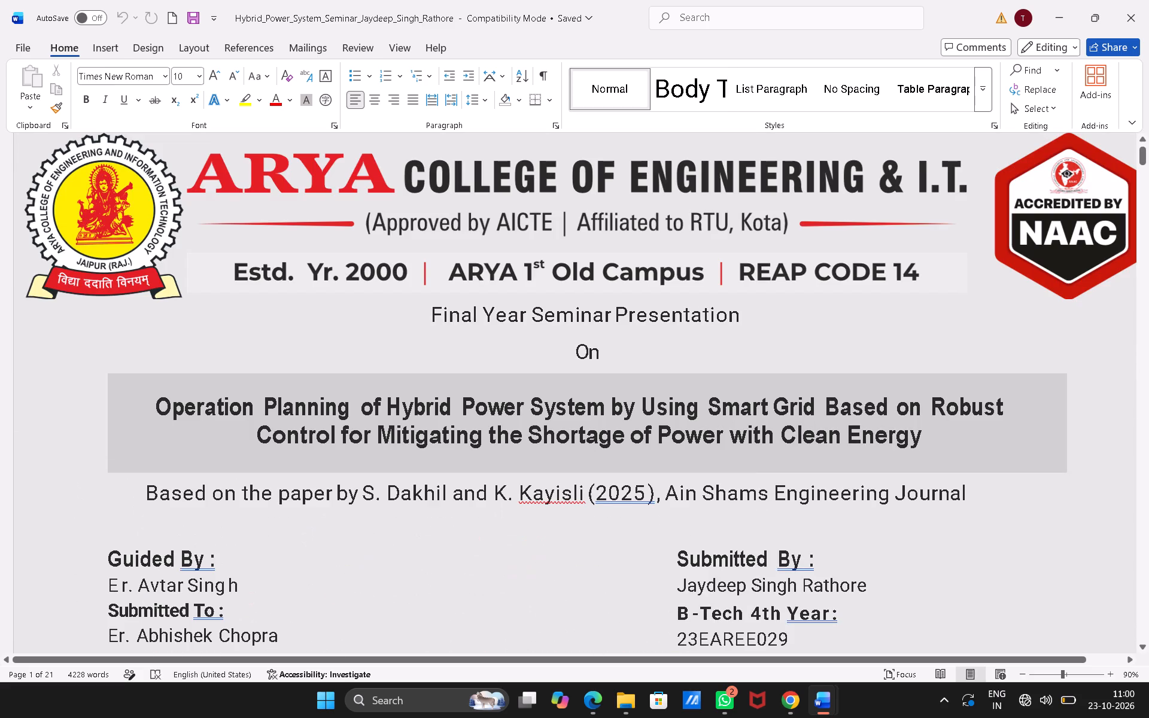
key(Down)
key(Down)
key(Down)
key(Down)
key(Down)
key(Down)
key(Down)
key(Down)
key(Down)
key(Down)
key(Down)
key(Down)
key(Down)
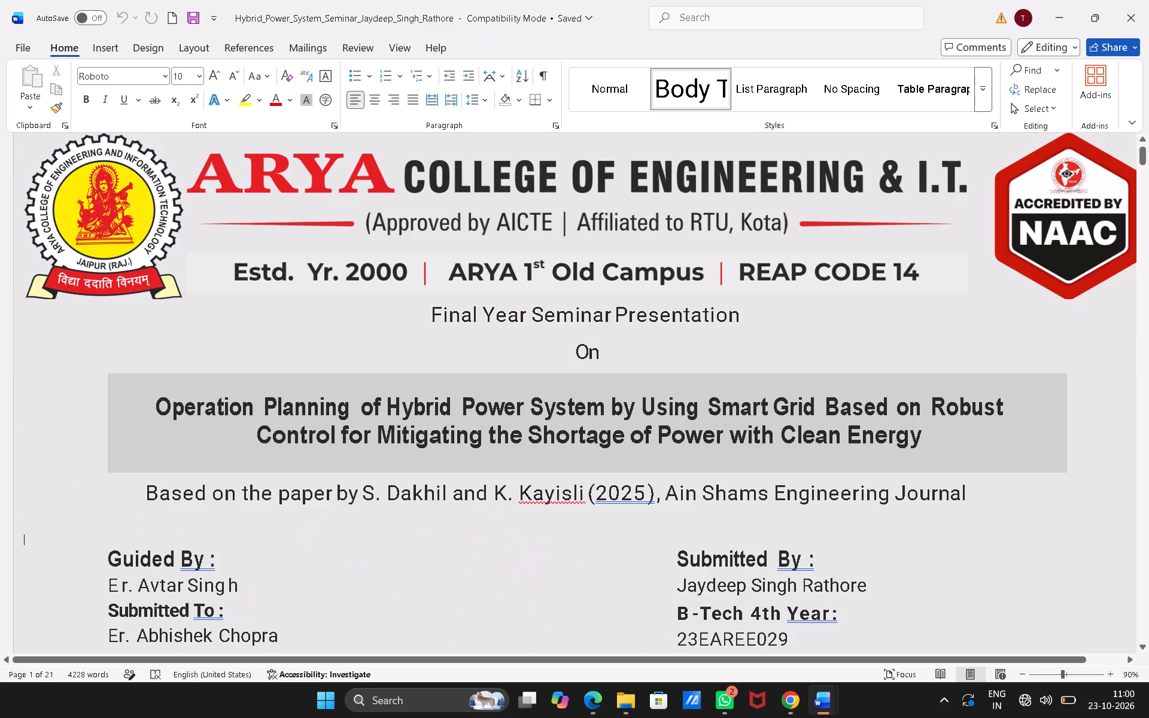
key(Up)
key(Up)
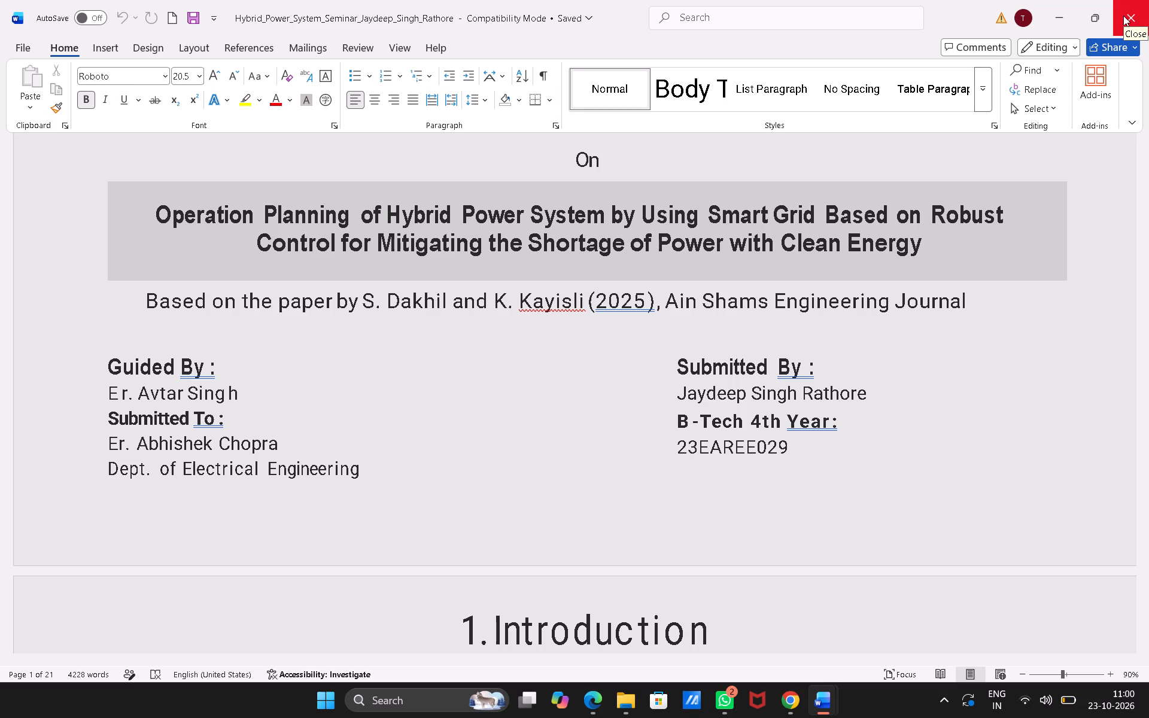
Examine the title page of the seminar document, from the submission details up to the college banner.
key(Up)
key(Up)
key(Up)
key(Up)
key(Up)
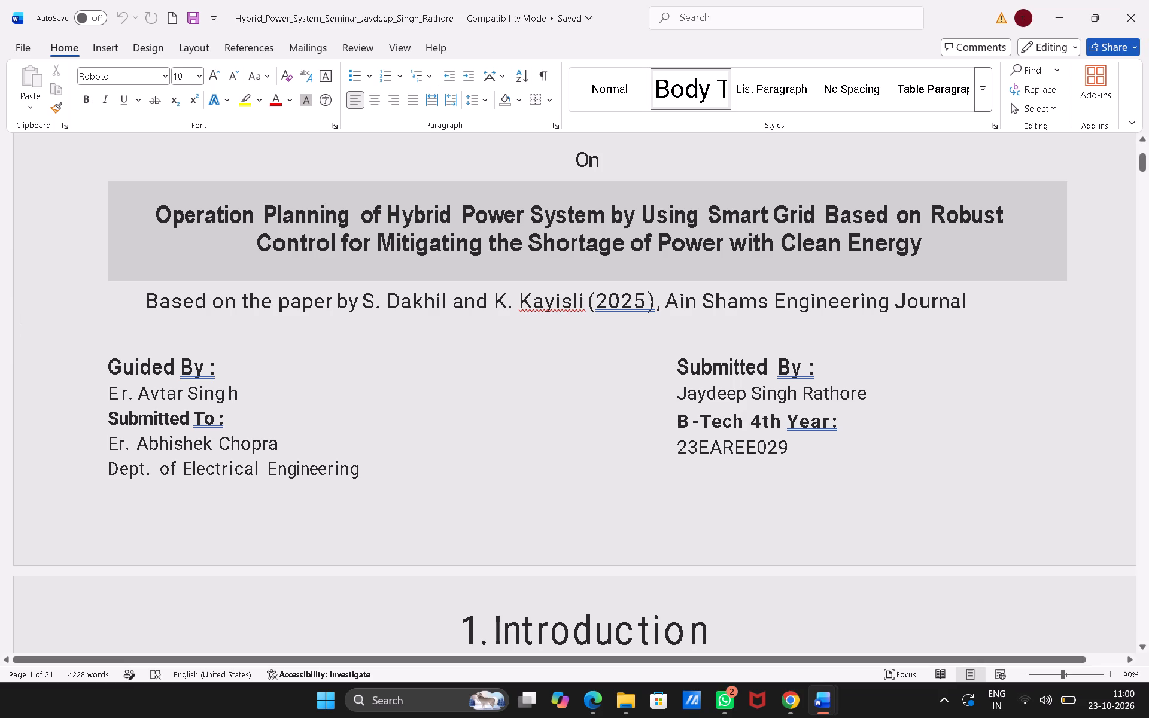
key(Up)
key(Up)
key(Up)
key(Up)
key(Up)
key(Up)
key(Up)
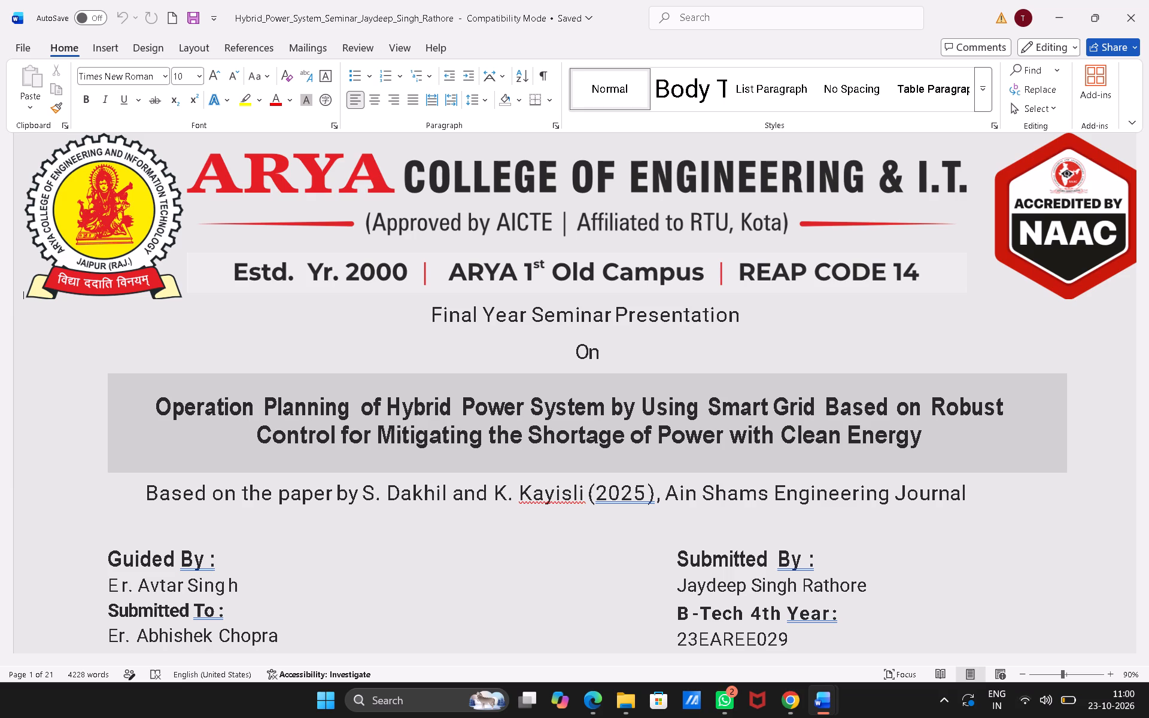
key(Down)
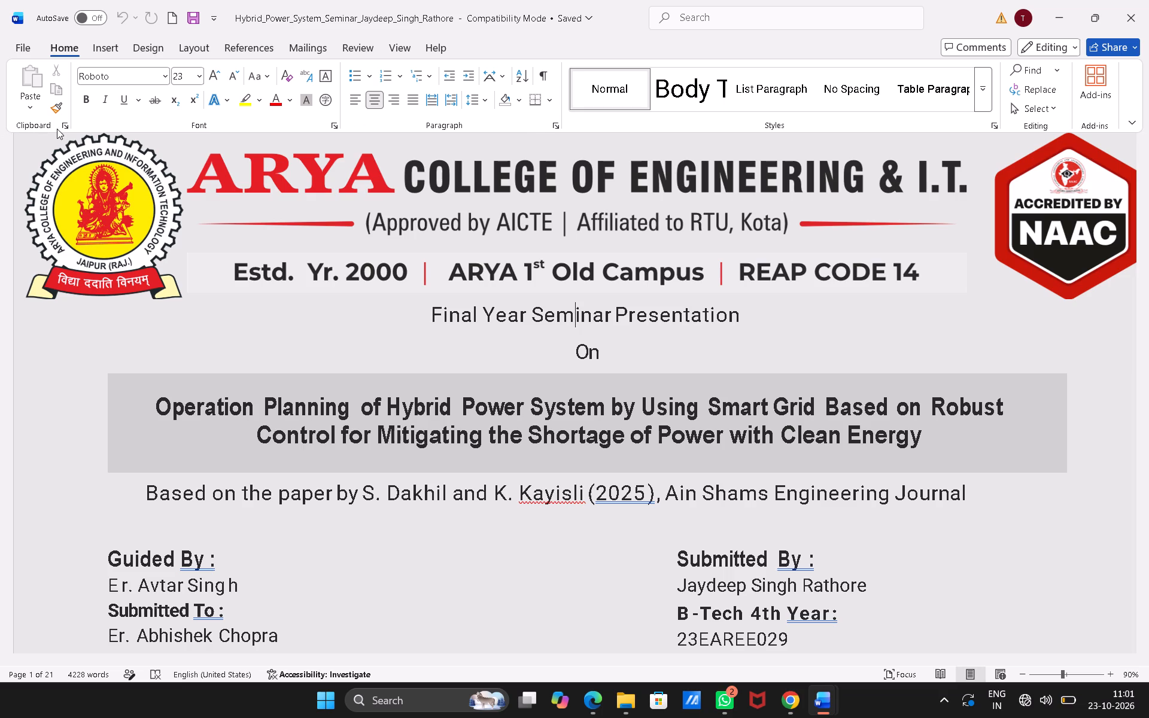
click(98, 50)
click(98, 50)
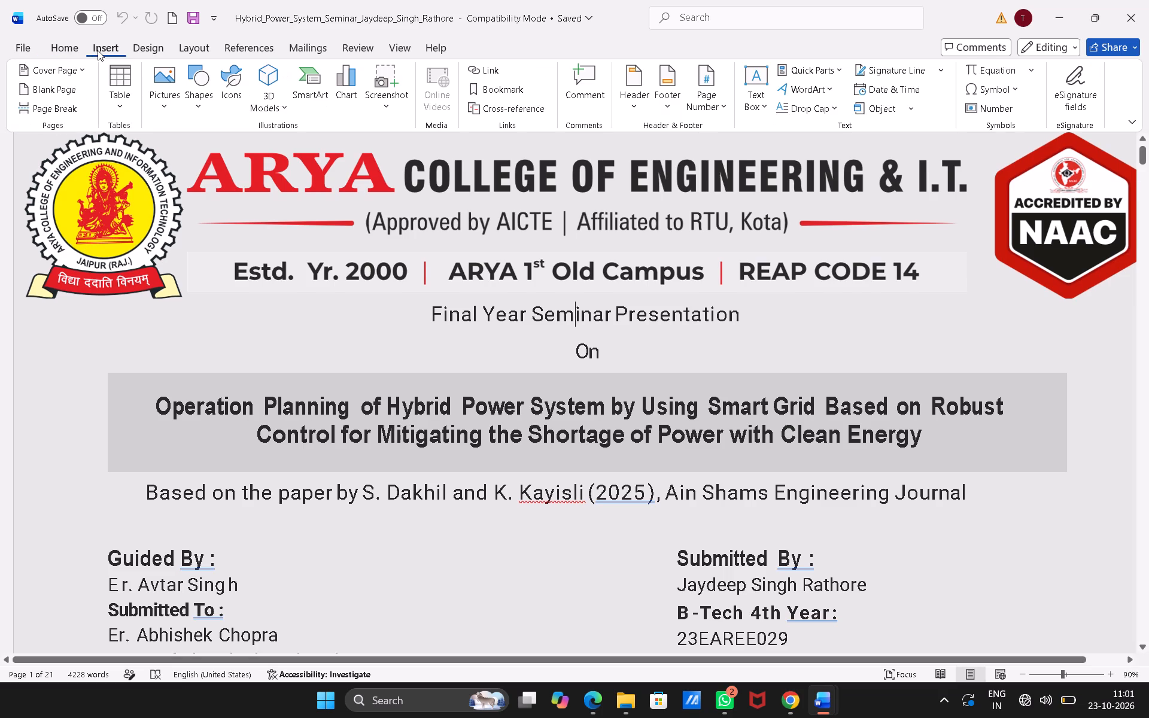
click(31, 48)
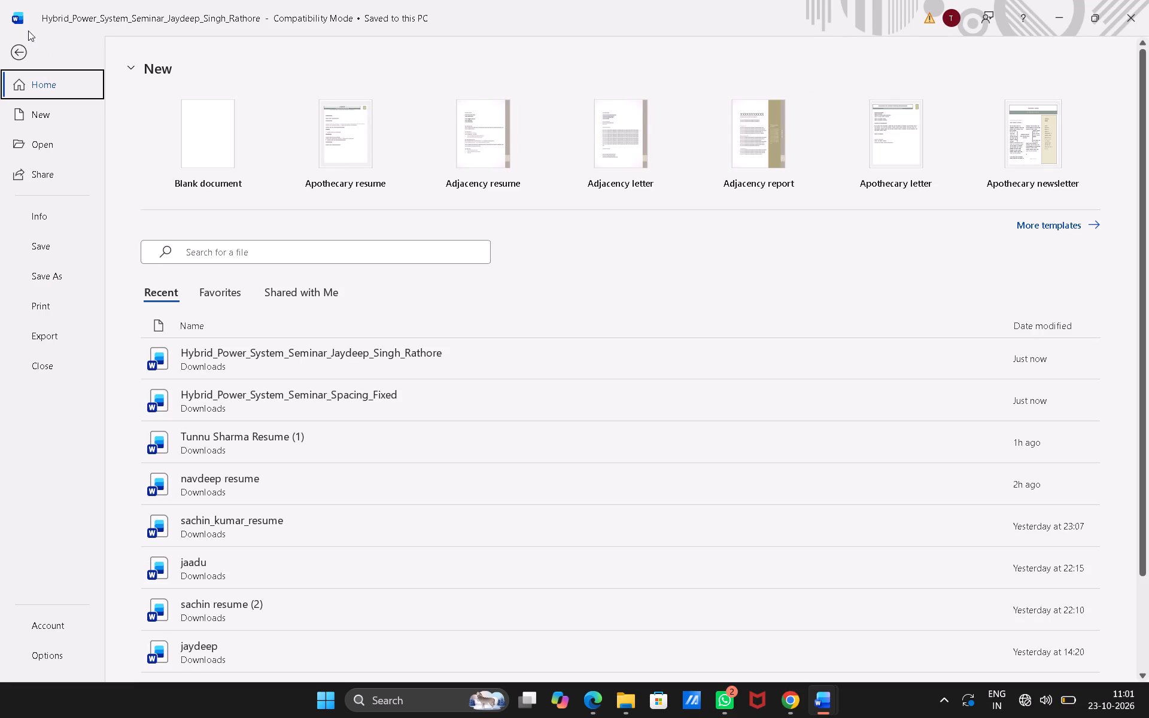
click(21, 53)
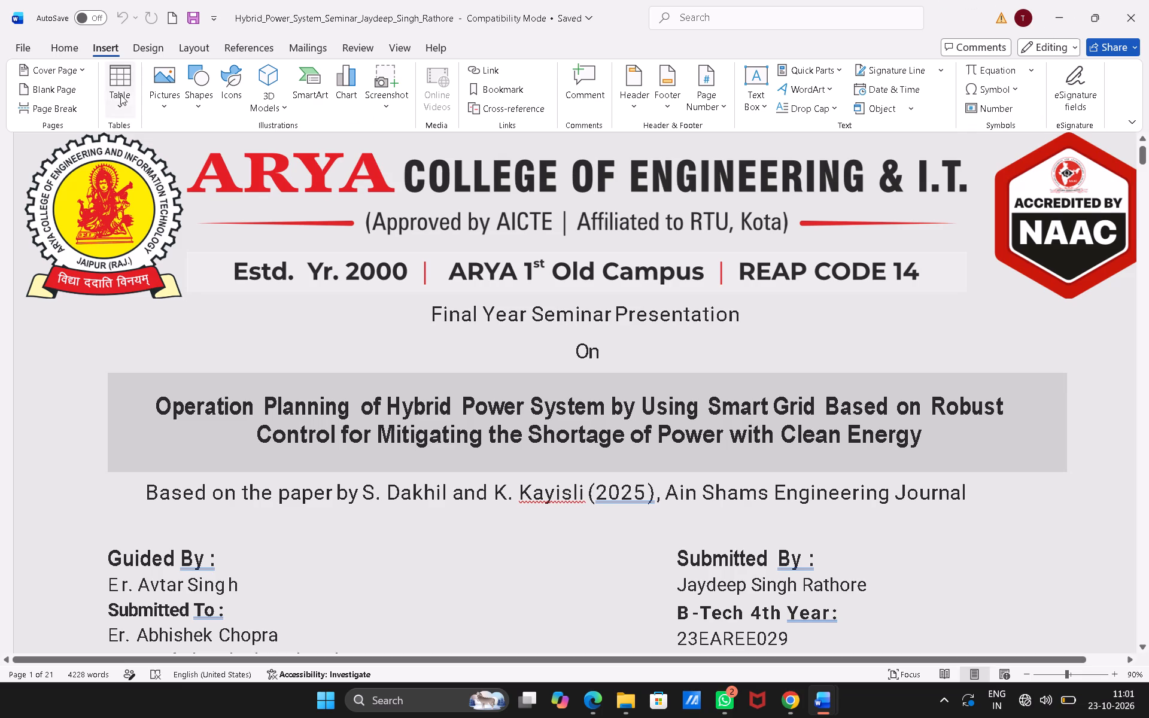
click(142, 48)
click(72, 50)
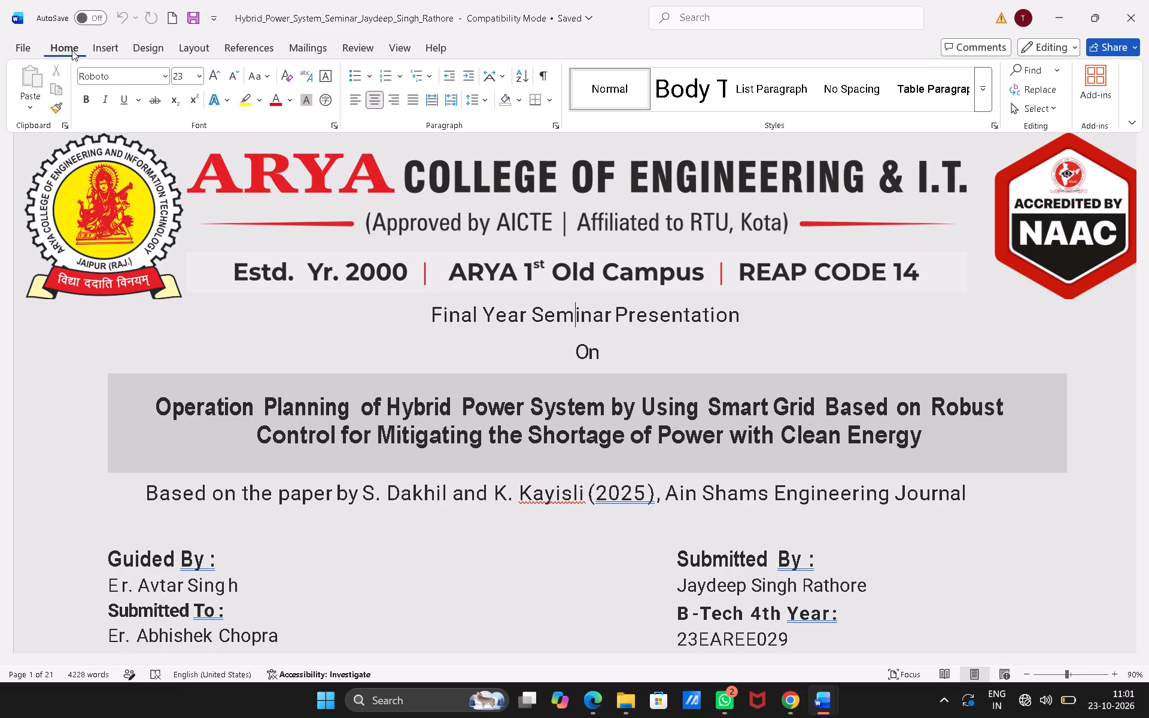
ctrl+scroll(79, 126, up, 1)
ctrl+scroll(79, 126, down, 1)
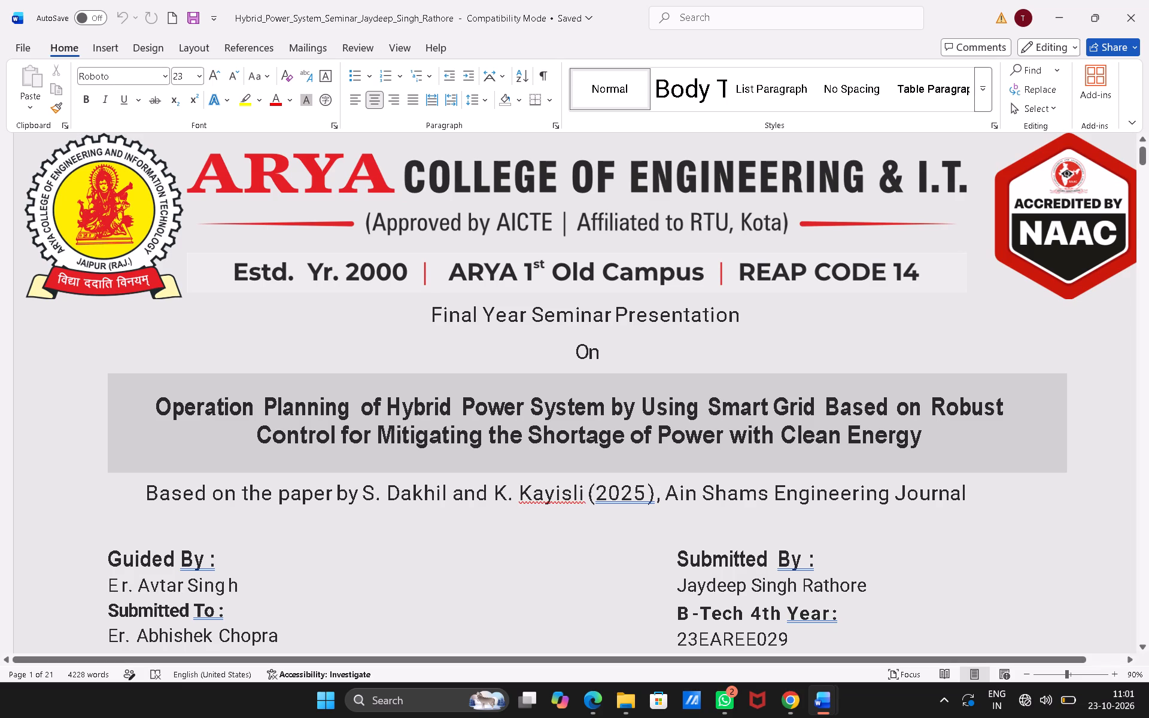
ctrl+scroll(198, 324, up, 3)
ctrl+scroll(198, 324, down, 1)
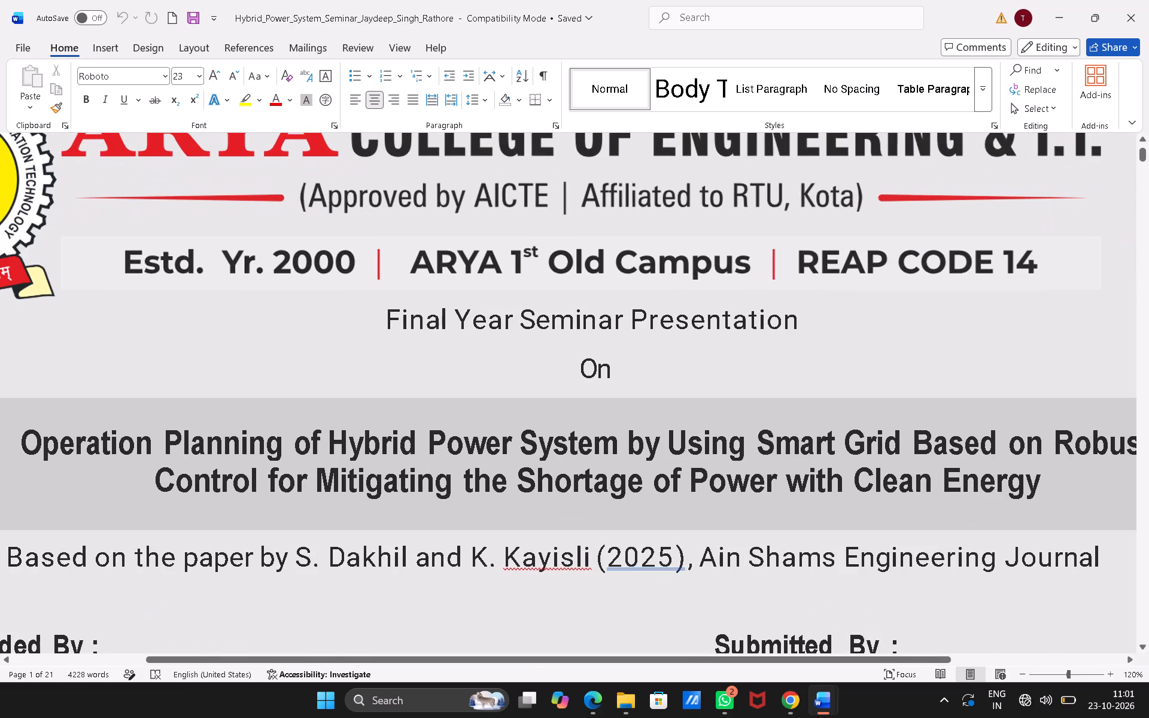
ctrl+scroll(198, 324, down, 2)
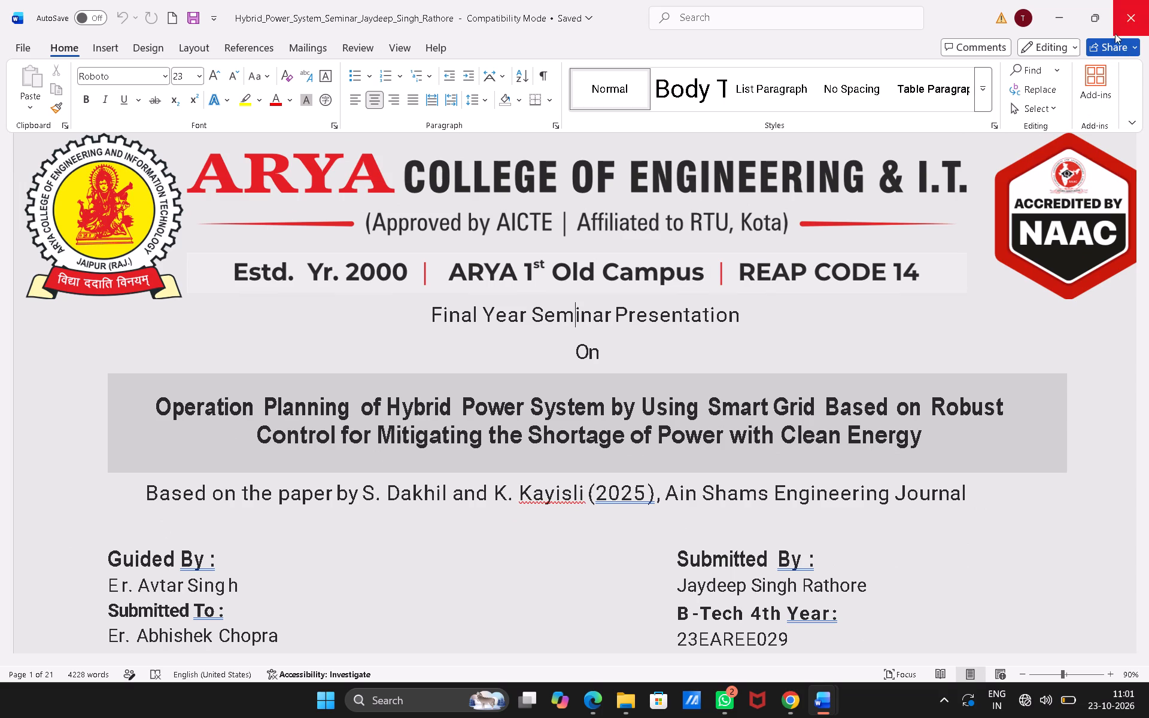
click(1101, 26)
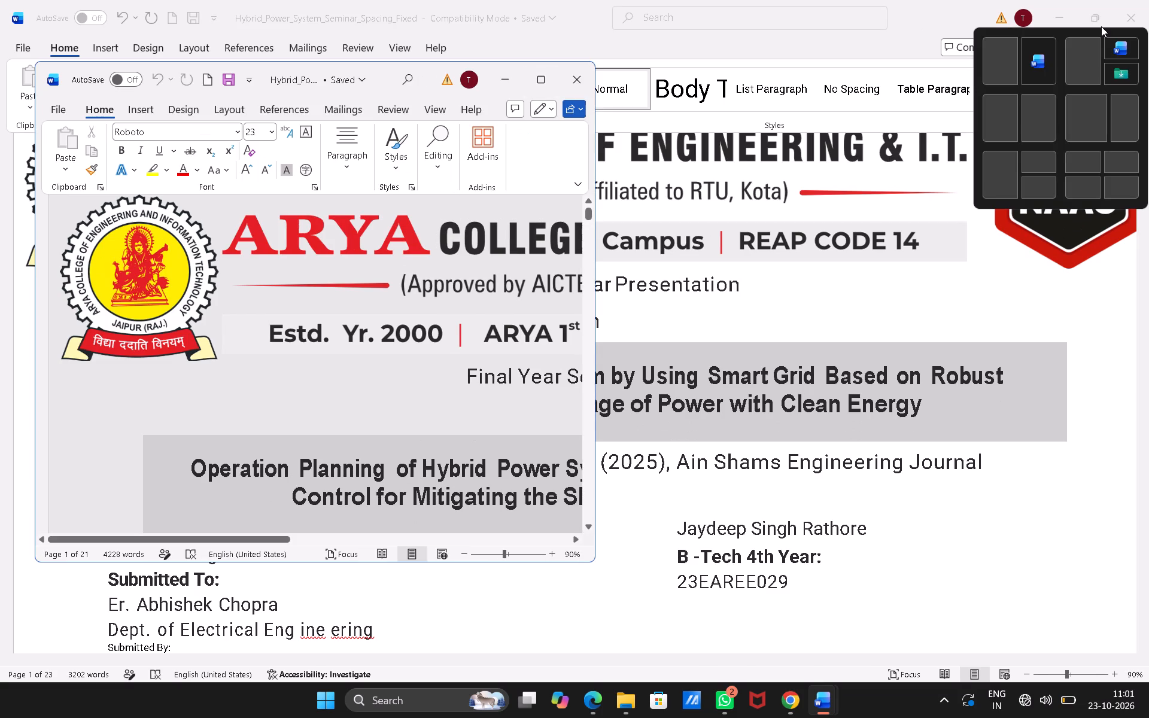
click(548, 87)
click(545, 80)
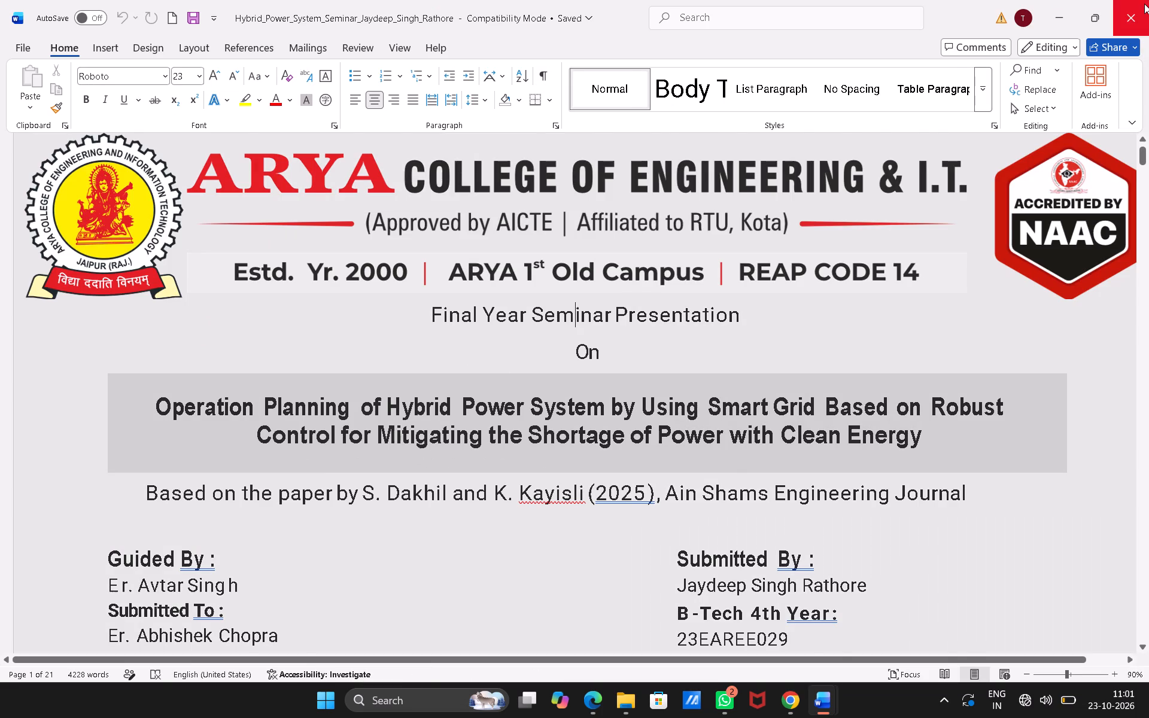
Close both open seminar documents and reopen the 963 KB seminar Word document from the Downloads folder.
triple_click(1145, 5)
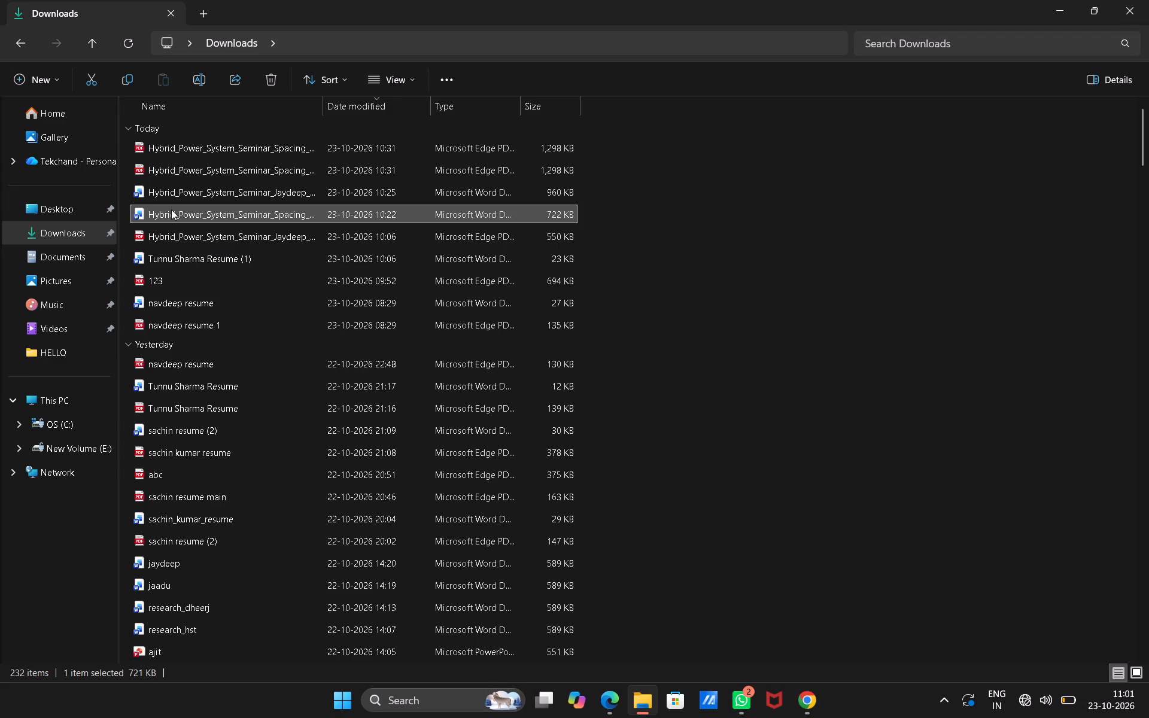
click(31, 260)
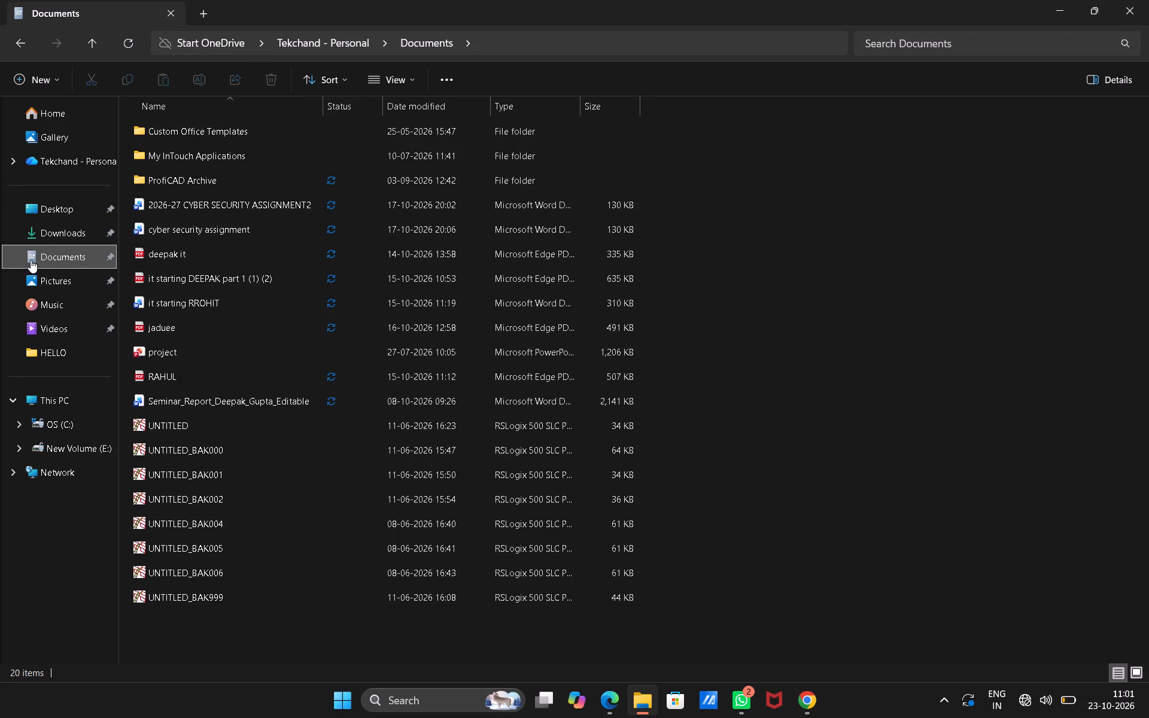
click(71, 239)
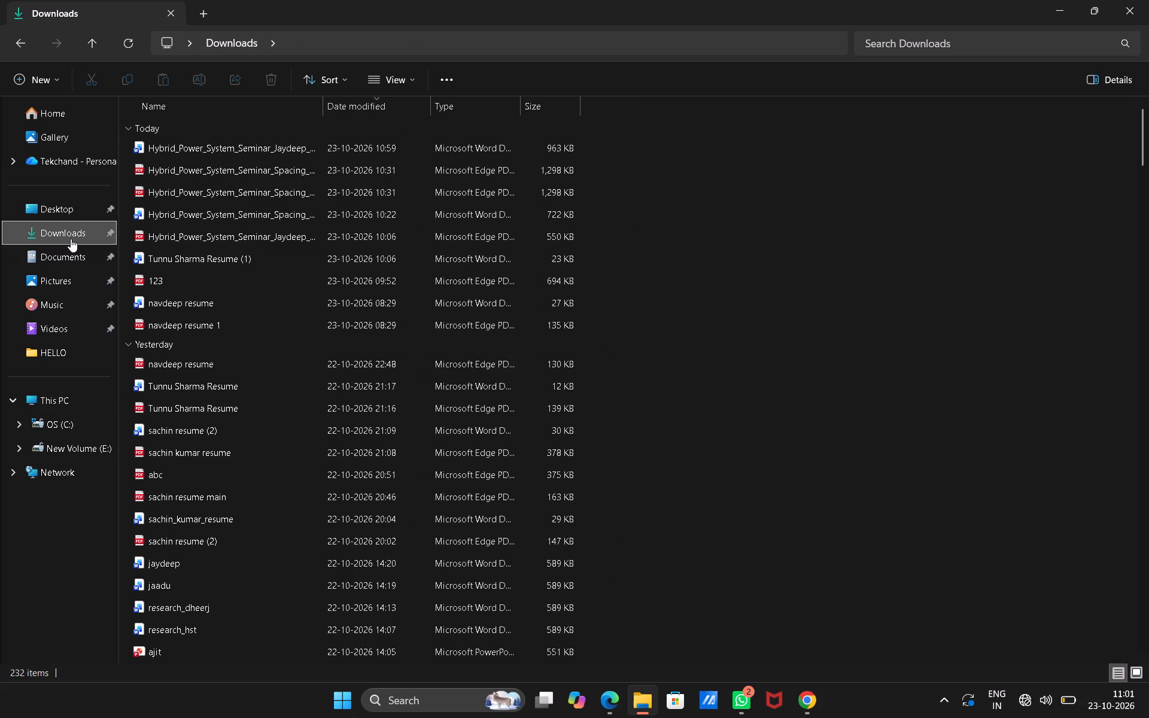
double_click(213, 153)
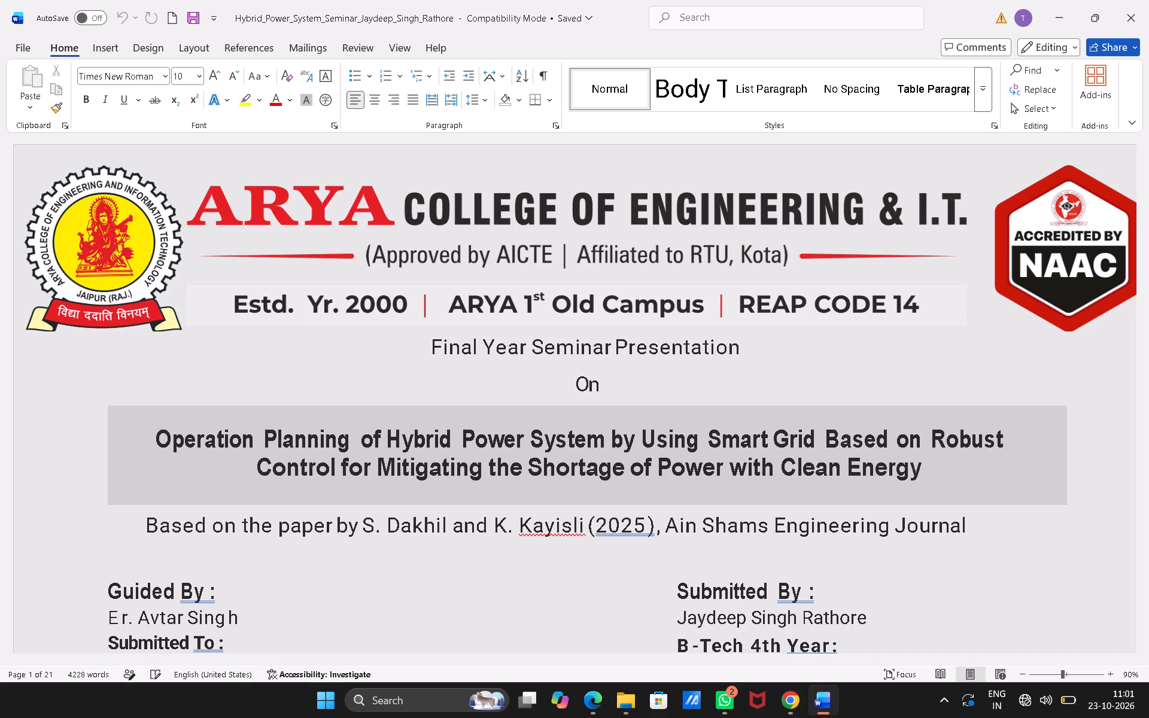
Examine the reopened document's whole title page in Print Layout, checking the background, banner, heading and submission details.
key(Down)
key(Down)
key(Down)
key(Down)
key(Down)
key(Down)
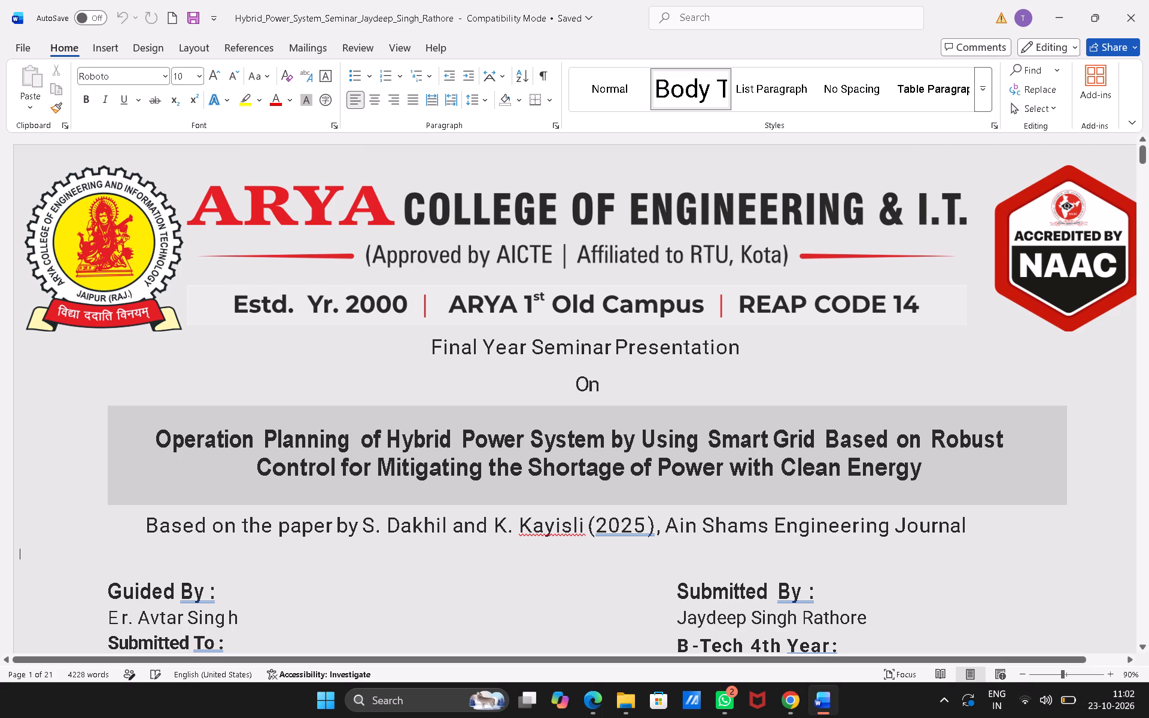
key(Down)
key(Down)
key(Down)
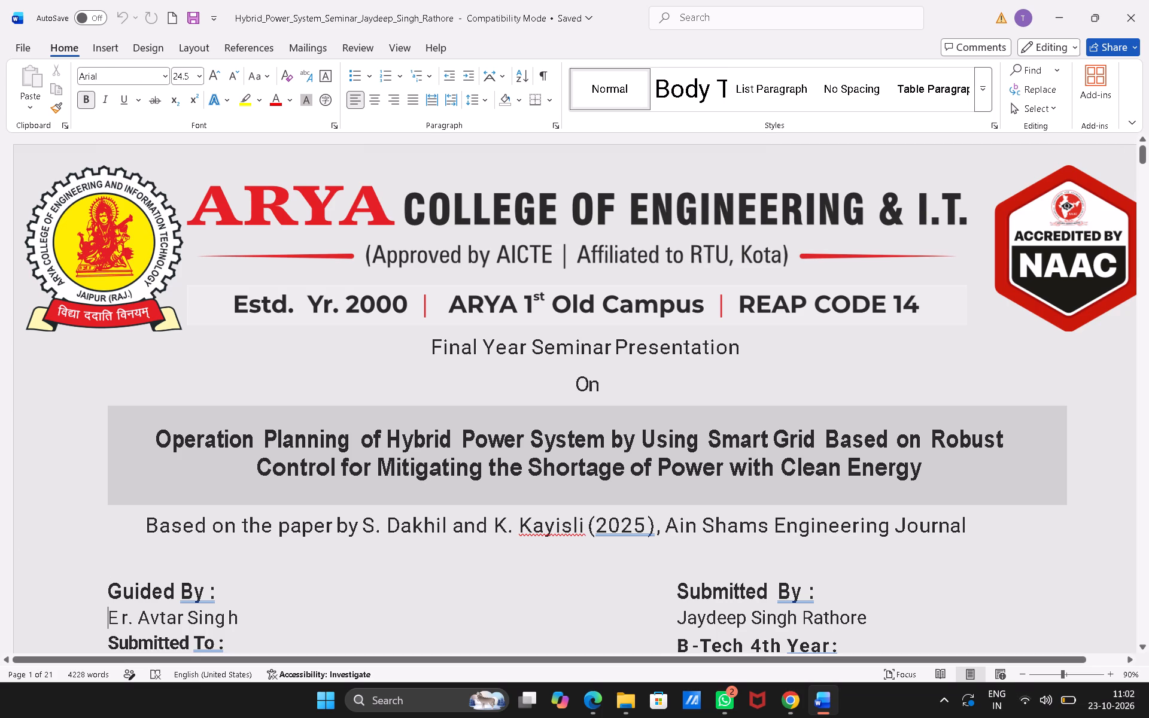
key(Down)
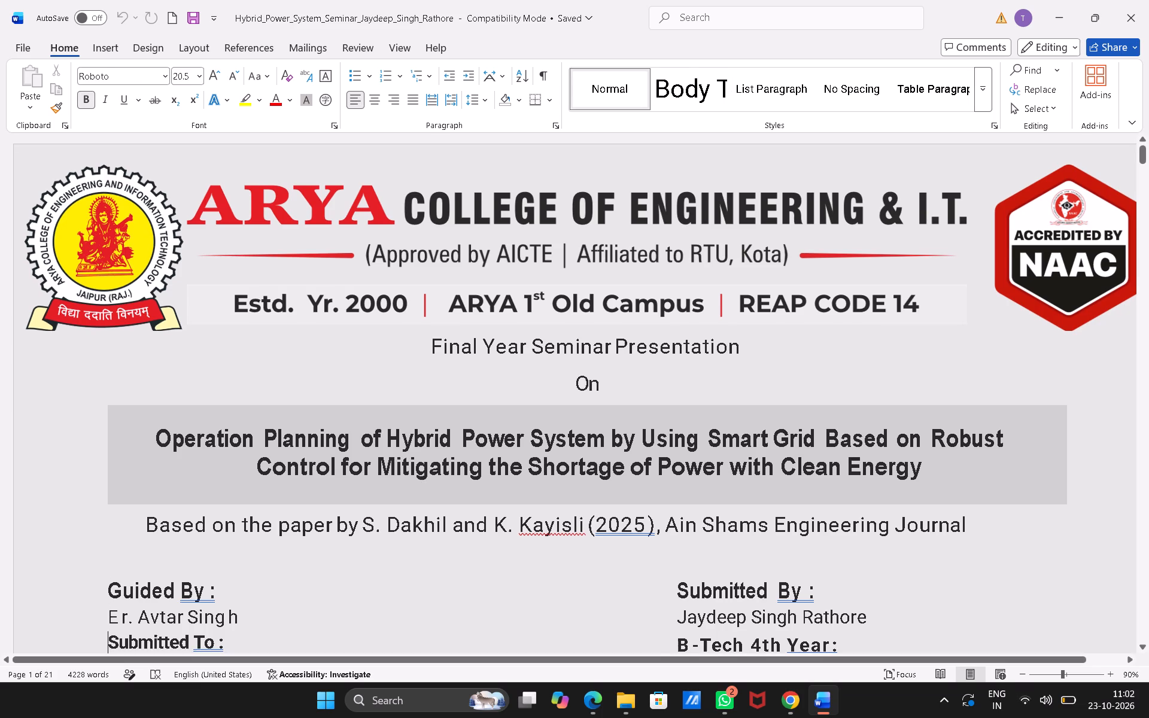
click(1145, 160)
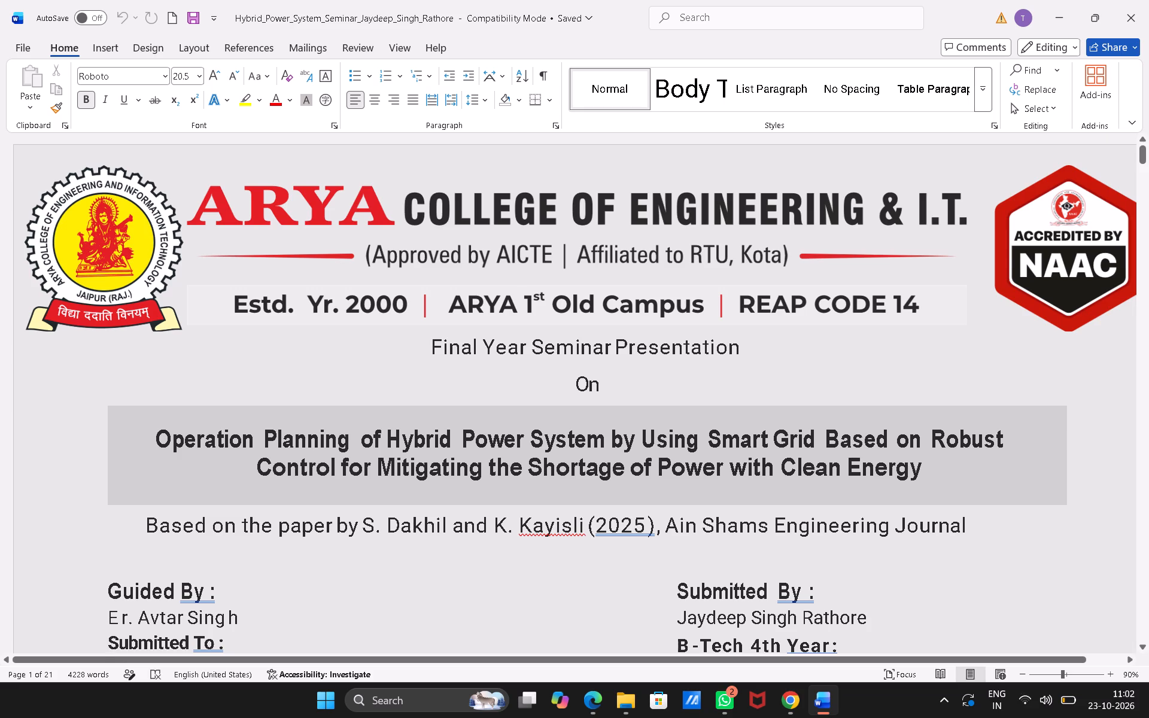
ctrl+scroll(934, 279, down, 2)
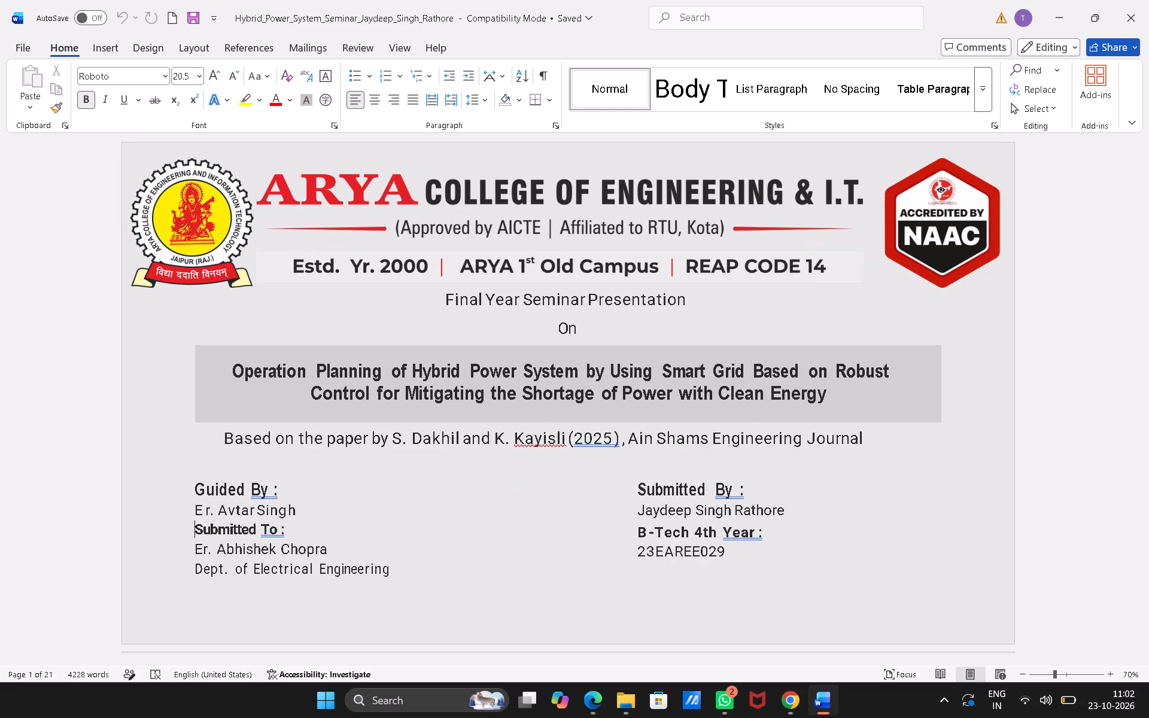
ctrl+scroll(934, 279, up, 1)
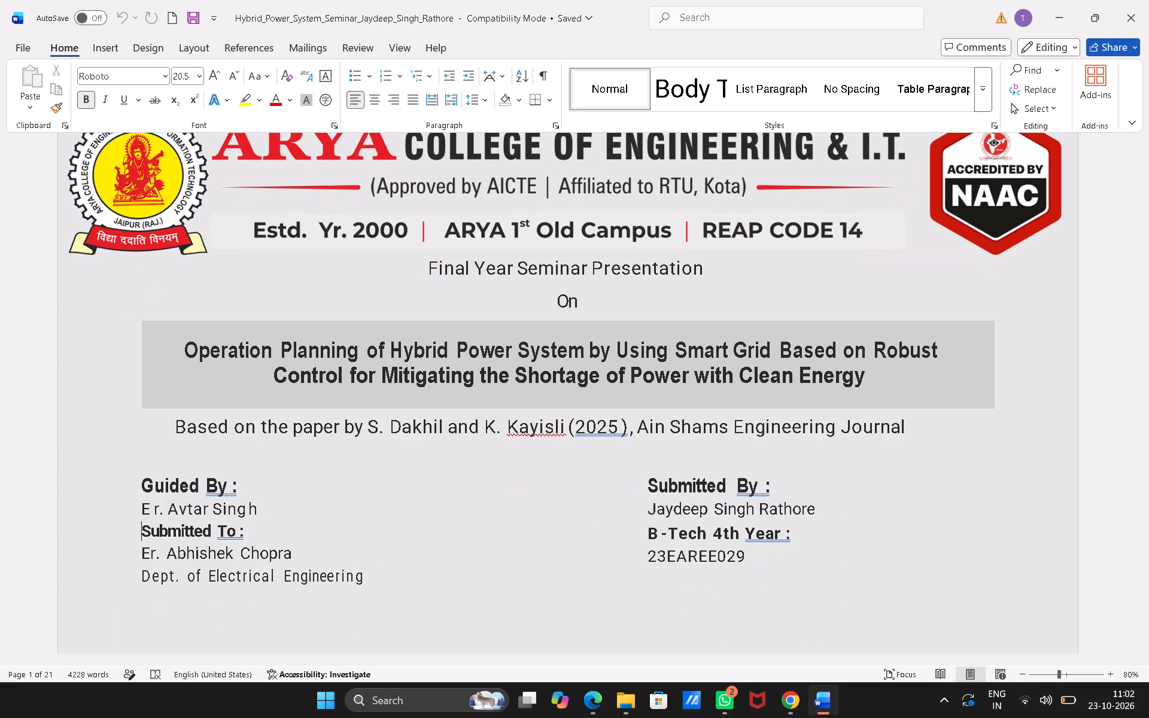
ctrl+scroll(934, 279, down, 1)
ctrl+scroll(934, 279, up, 1)
ctrl+scroll(952, 264, down, 2)
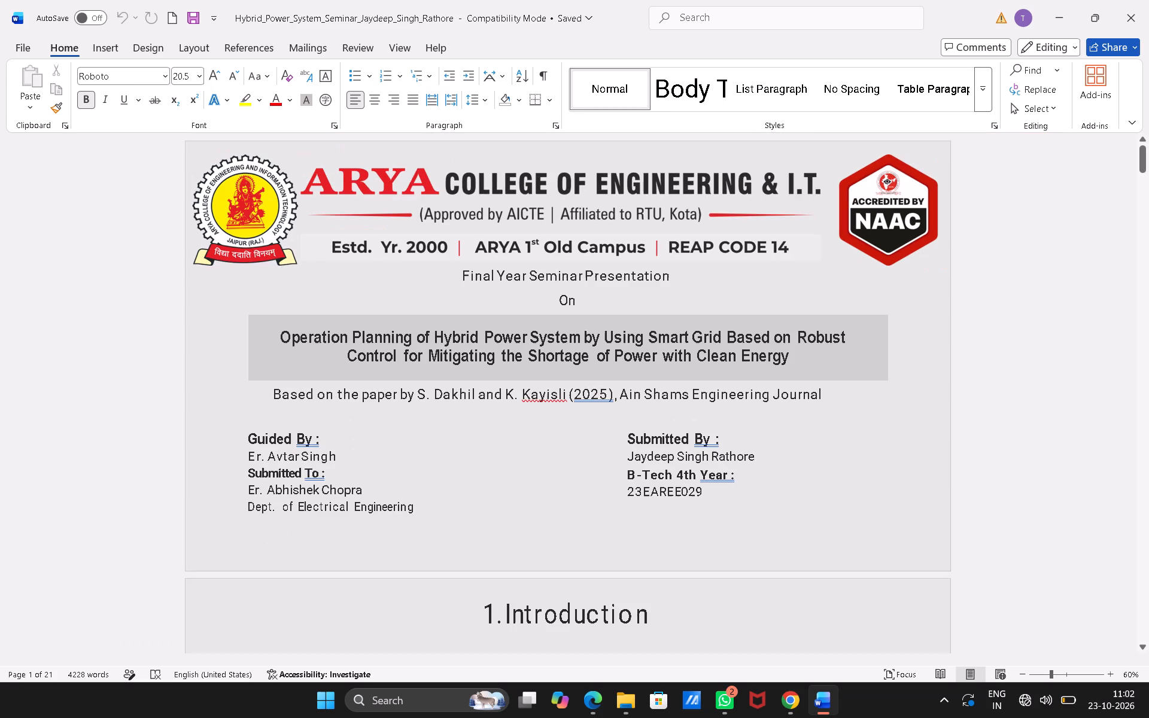
click(964, 676)
click(964, 676)
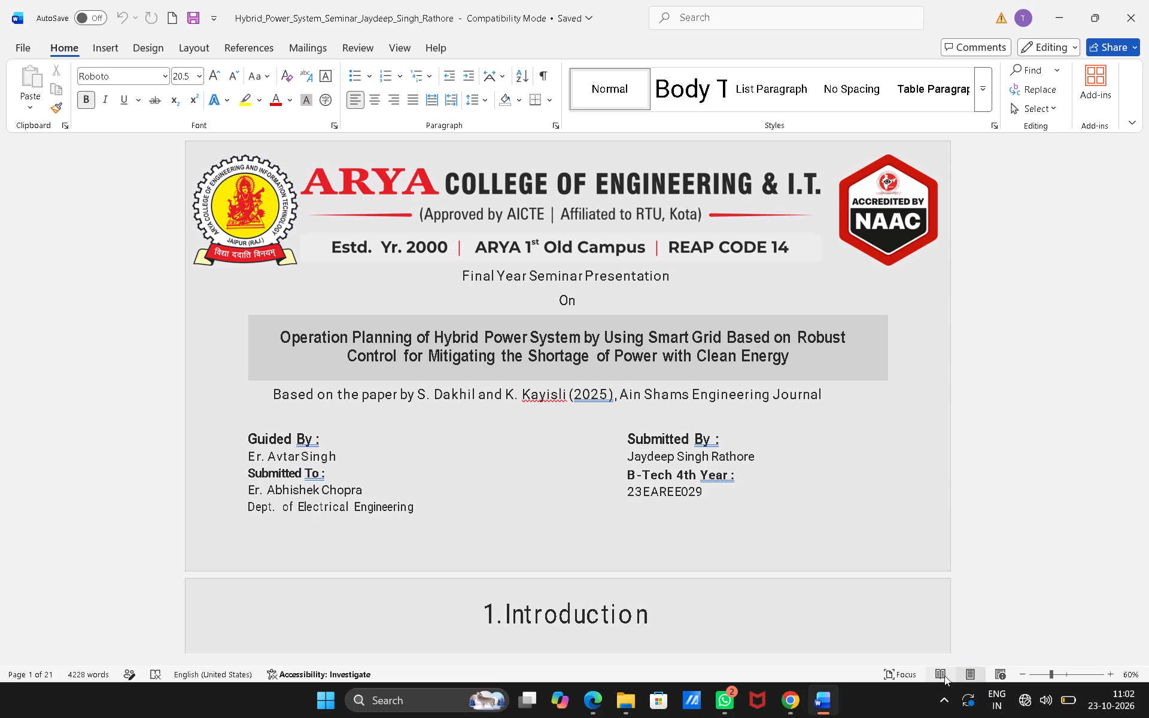
Display the seminar document in Read Mode with the title page enlarged to 90%.
click(944, 676)
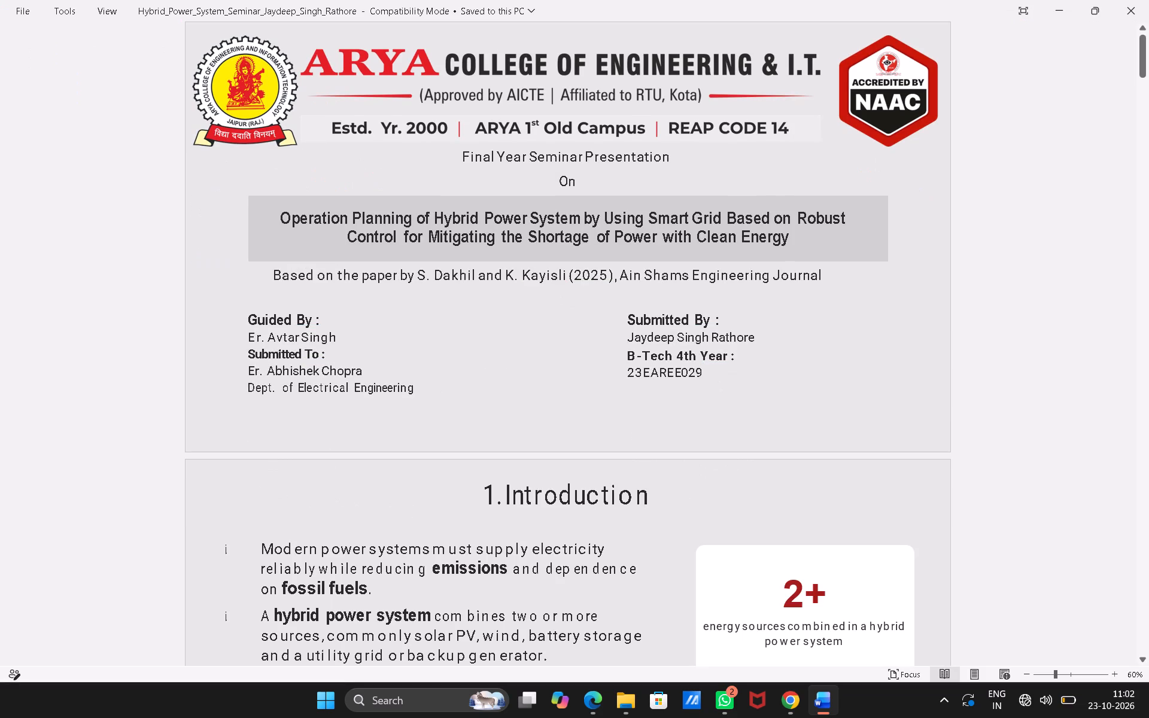
ctrl+scroll(856, 393, up, 2)
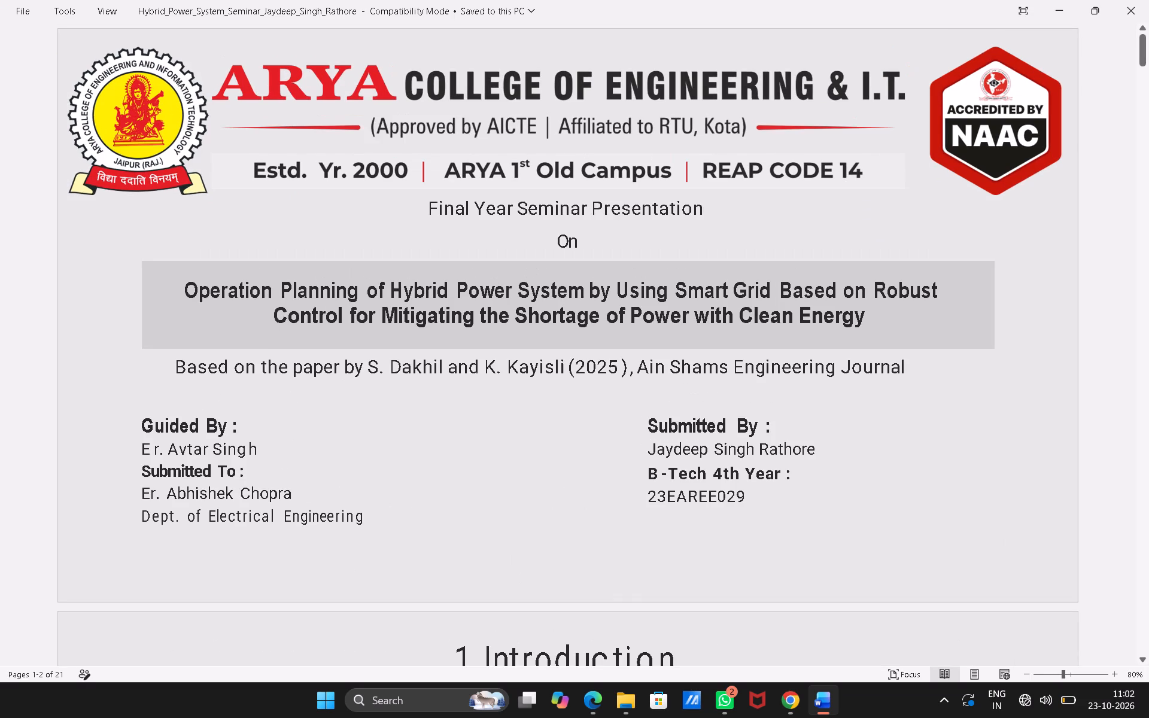
ctrl+scroll(856, 393, up, 1)
ctrl+scroll(856, 393, down, 1)
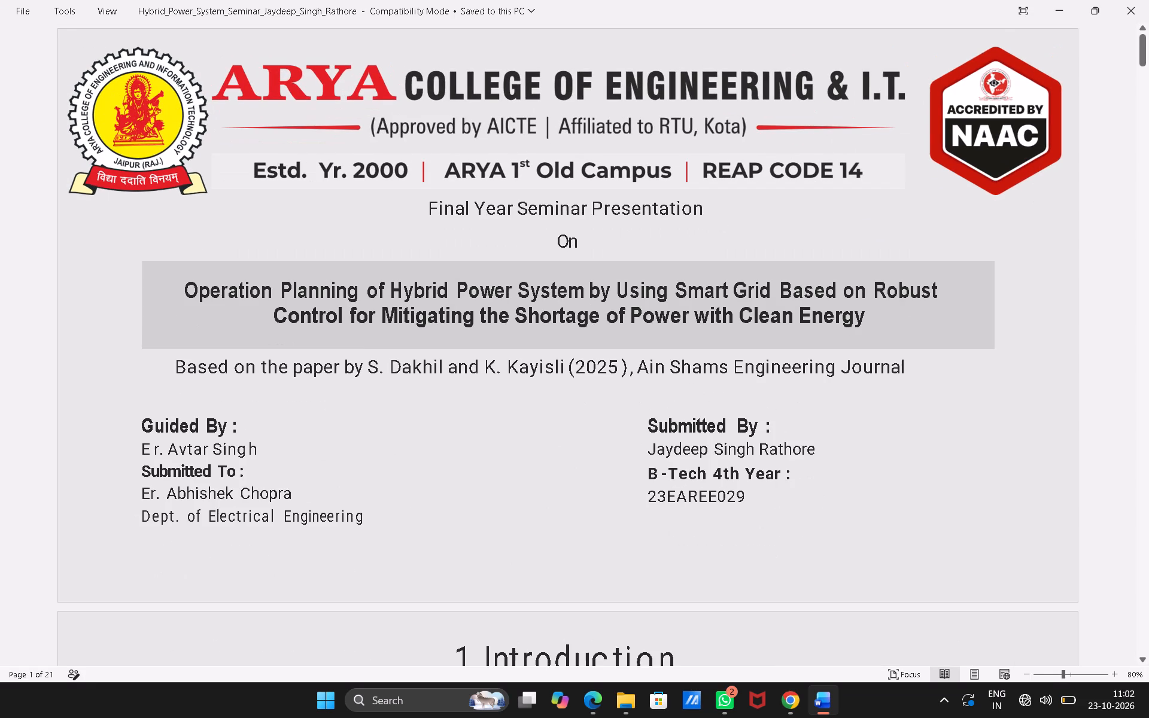
ctrl+scroll(856, 393, up, 1)
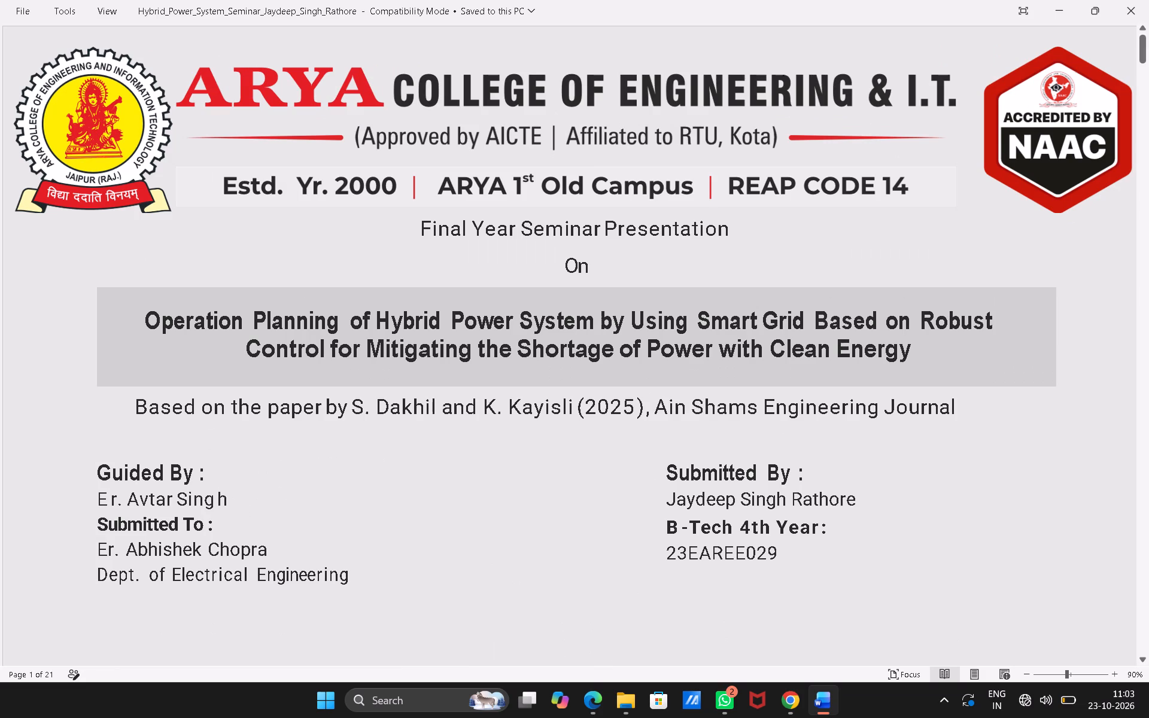
Examine the lower part of the title page and the beginning of the Introduction page in Read Mode.
key(Down)
key(Down)
key(Down)
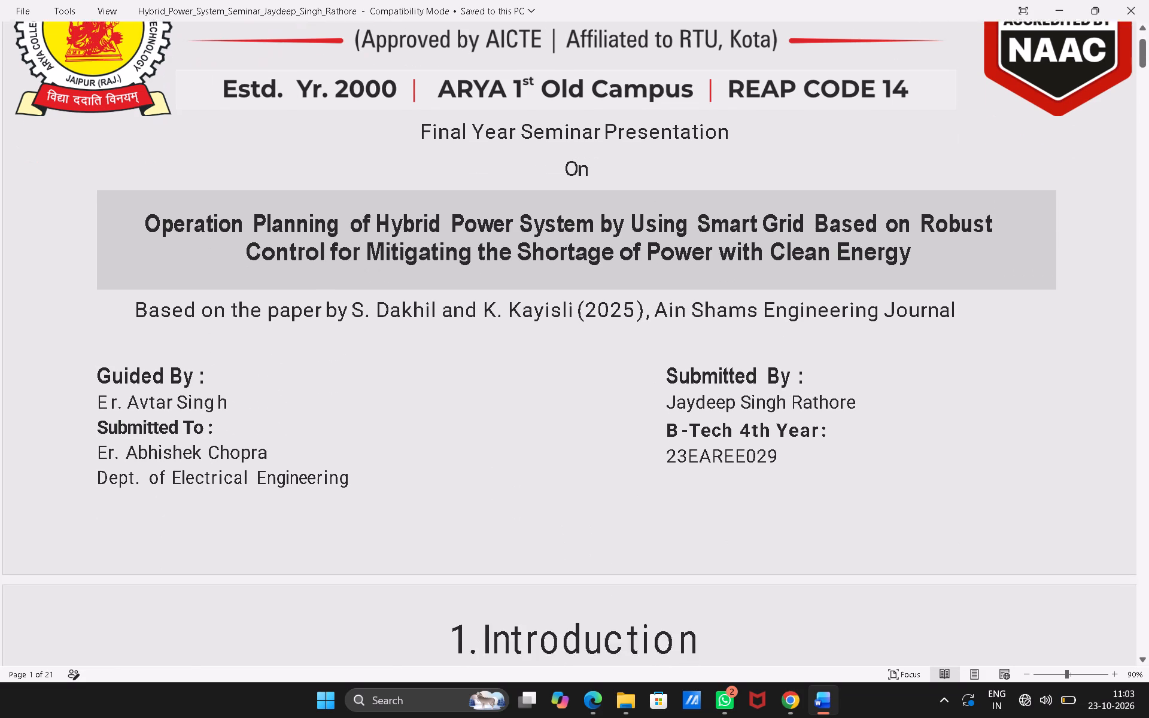
key(Down)
key(Down)
key(Down)
key(Down)
key(Down)
key(Down)
key(Down)
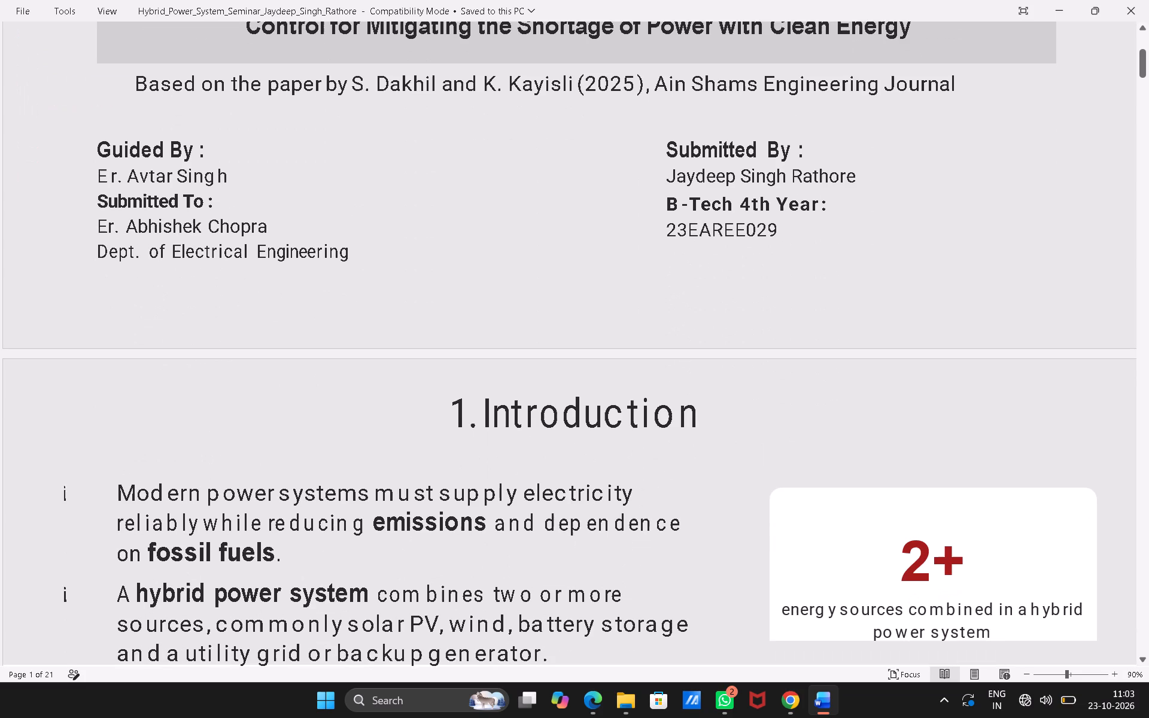
key(Down)
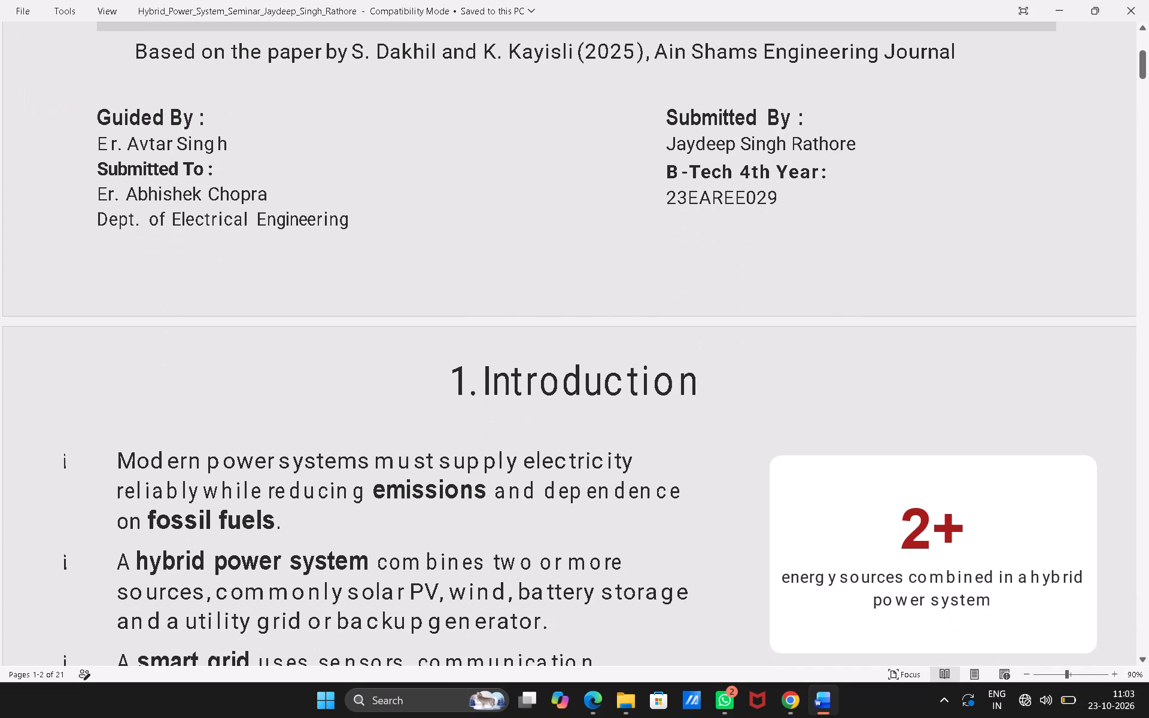
Re-examine the title page from the submission details back up to the college banner.
key(Up)
key(Up)
key(Up)
key(Up)
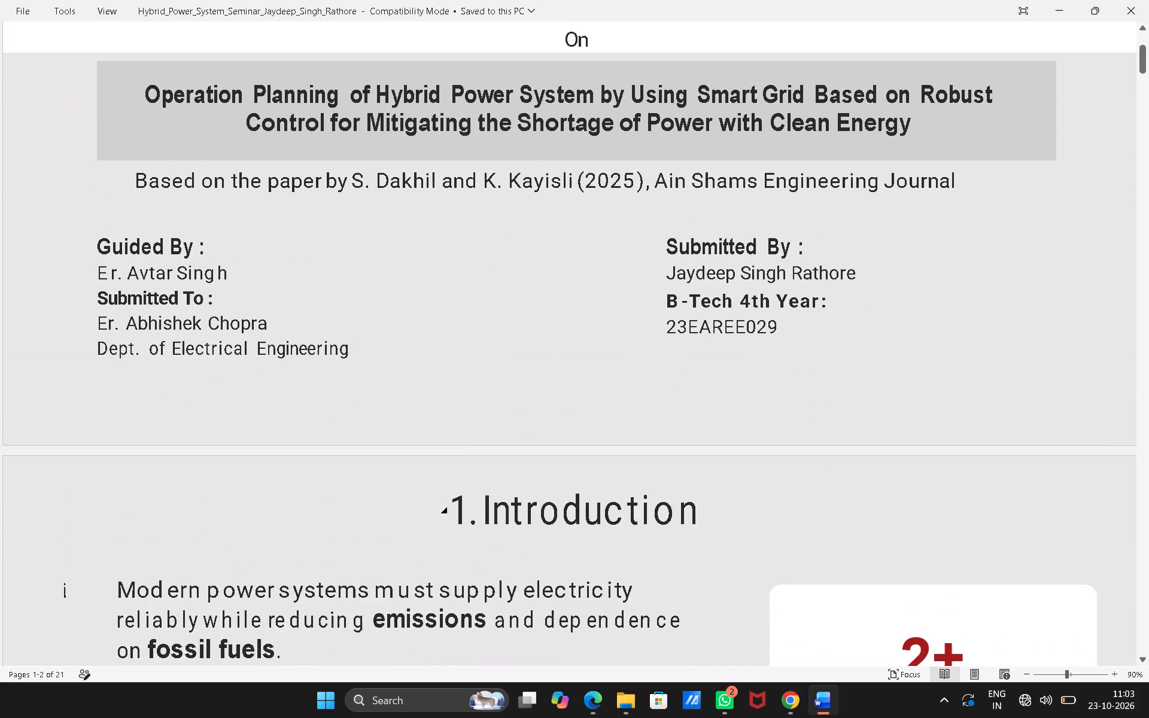
key(Up)
key(Up)
key(Up)
key(Up)
key(Up)
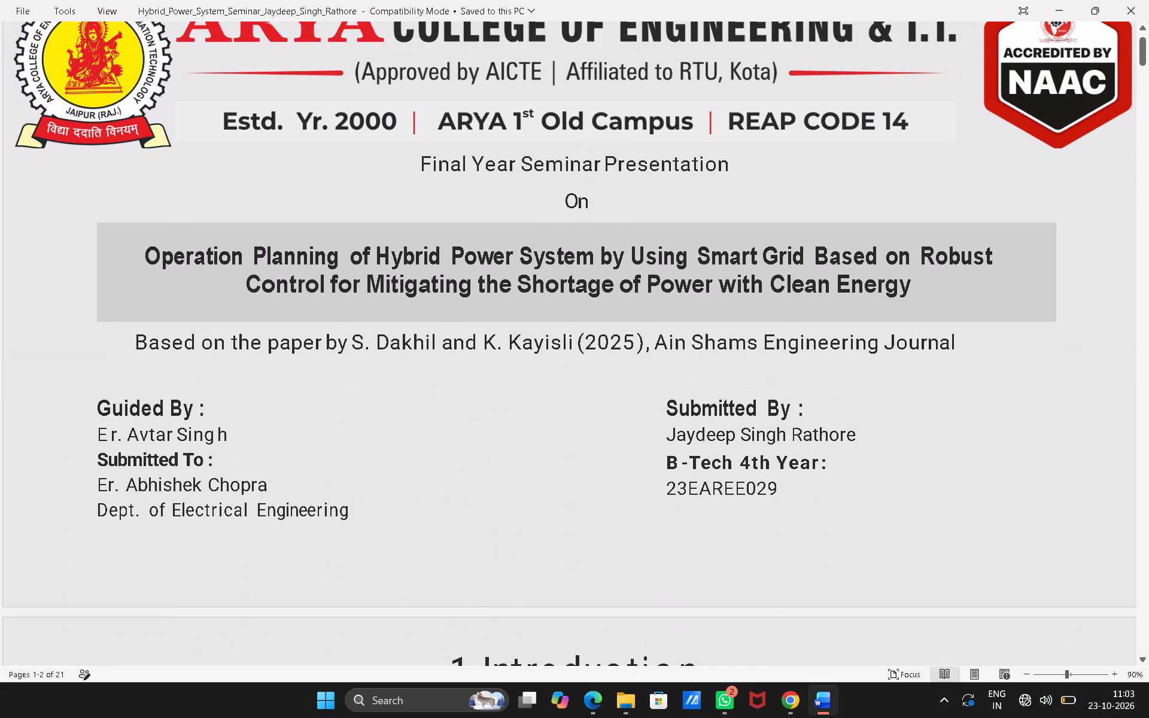
key(Up)
key(Down)
key(Up)
key(Down)
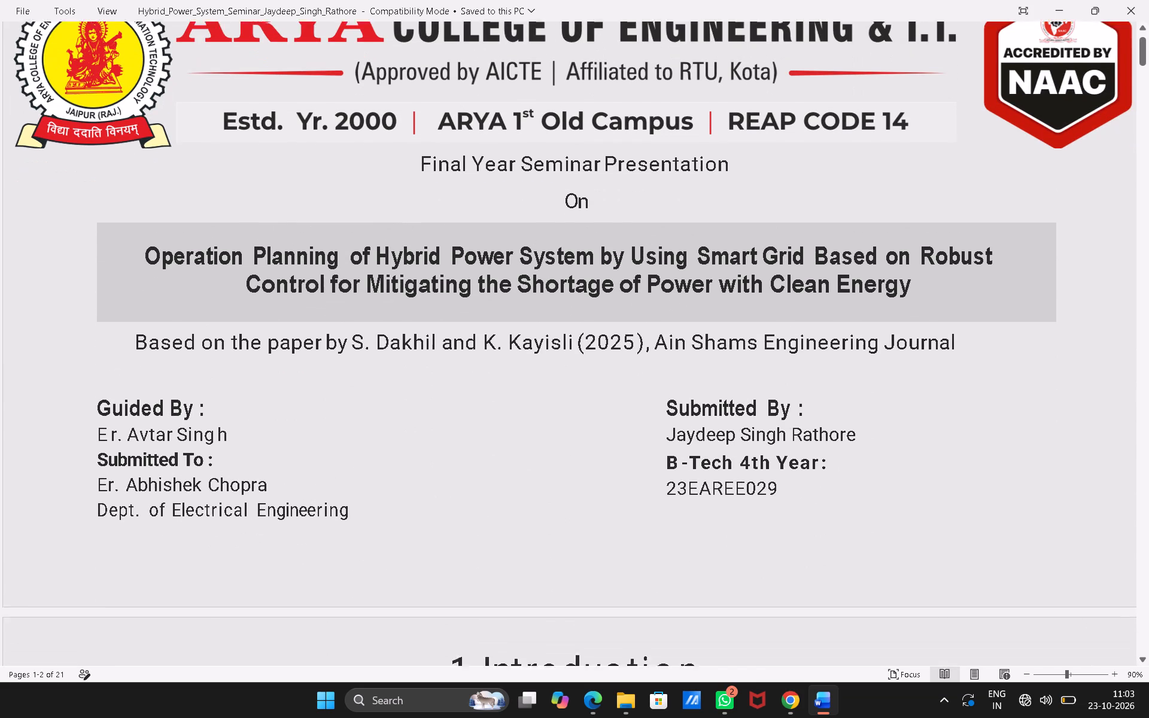
key(Down)
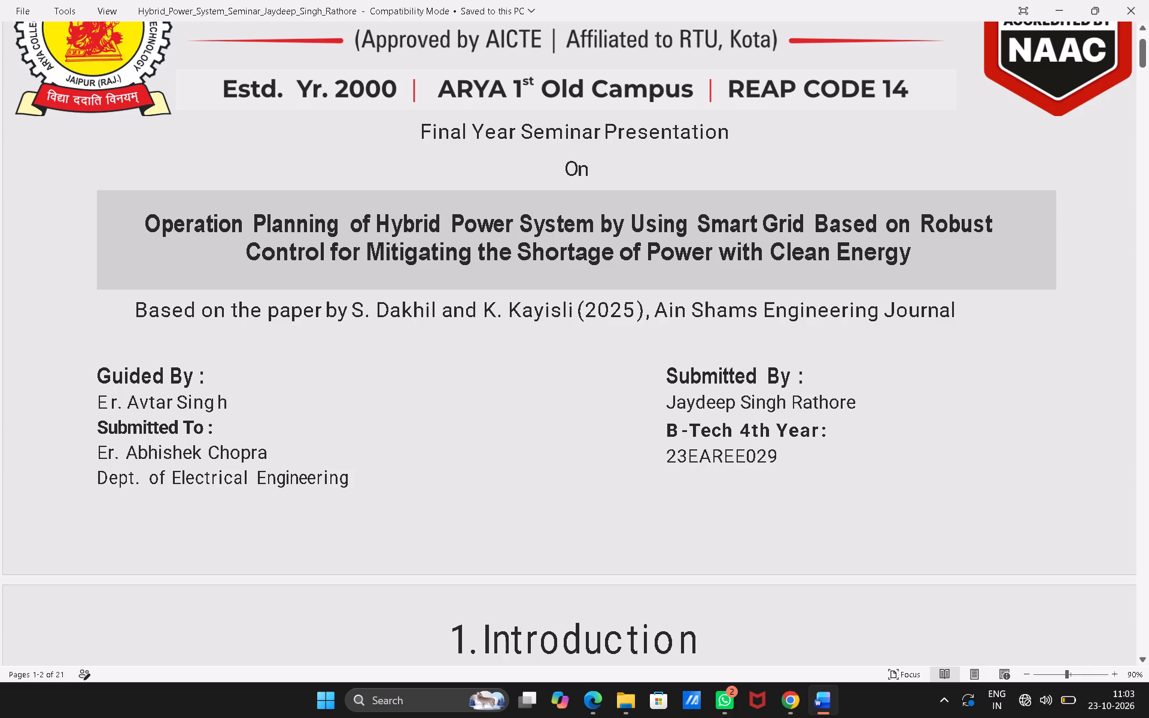
click(257, 485)
key(Up)
key(Up)
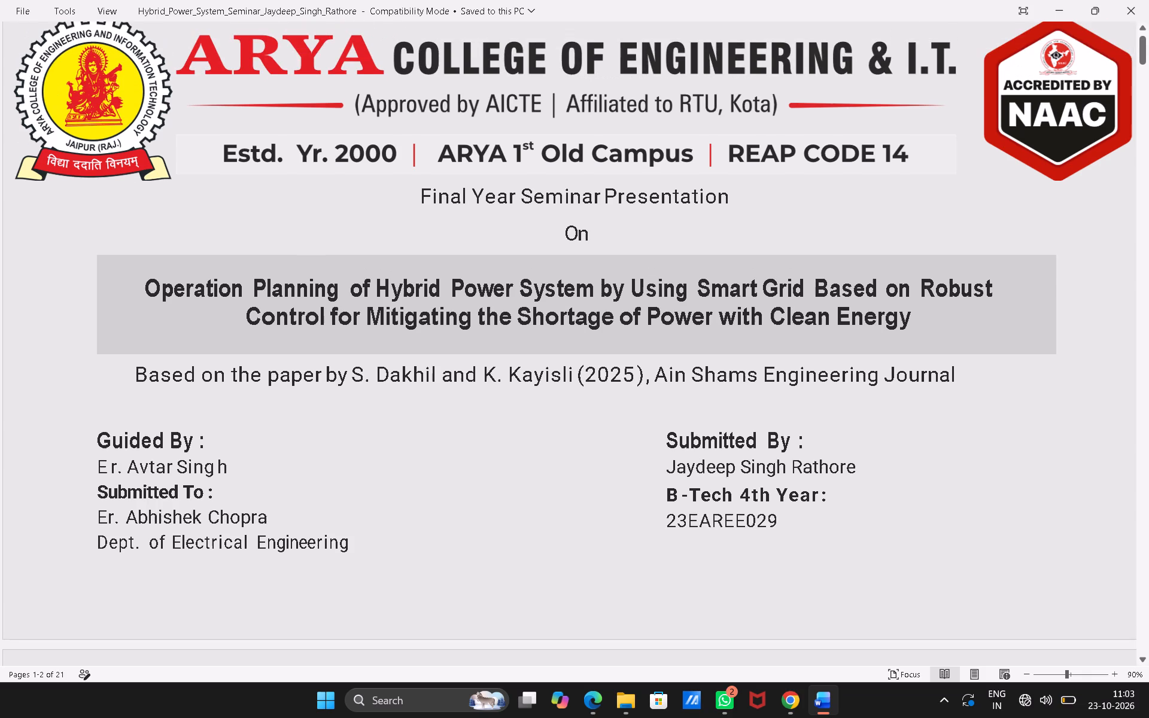
key(Up)
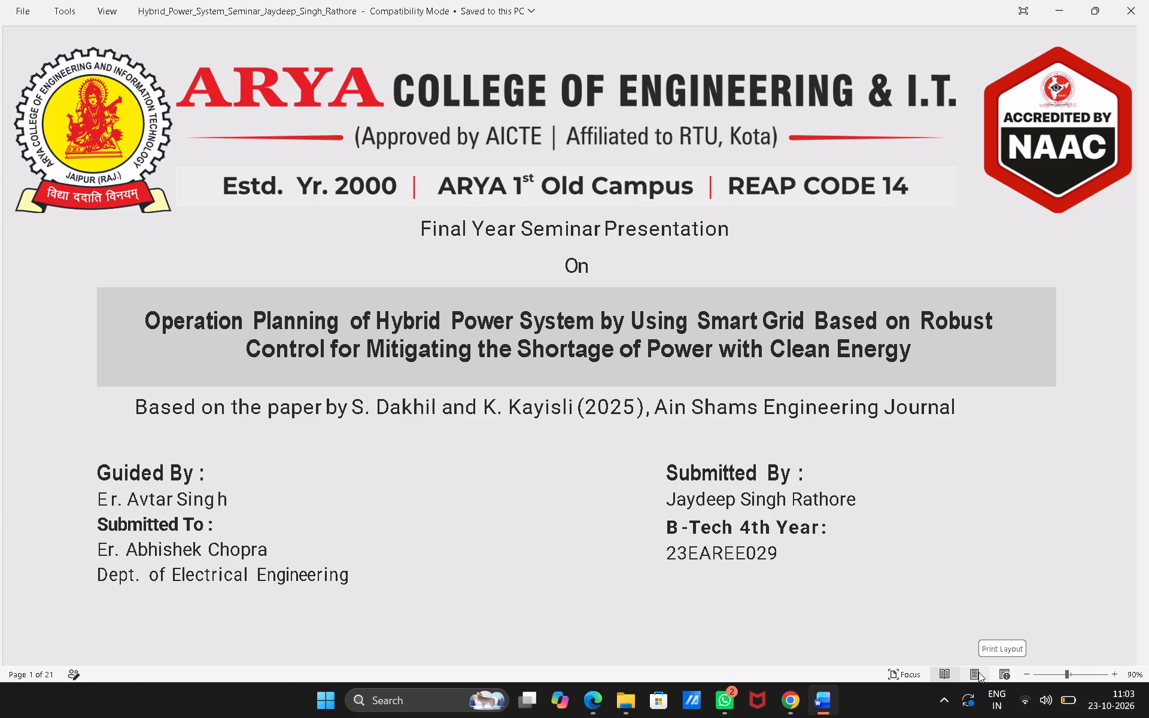
Compare the title page in Print Layout with its Read Mode display, ending in Read Mode.
click(978, 672)
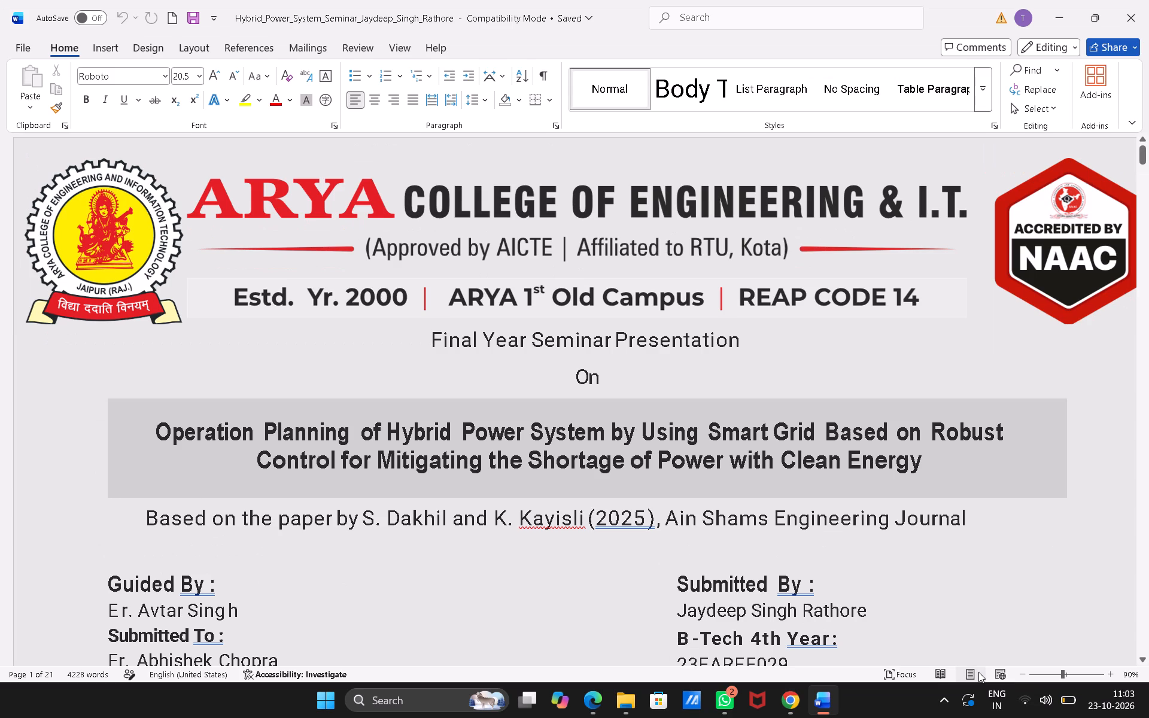
click(978, 672)
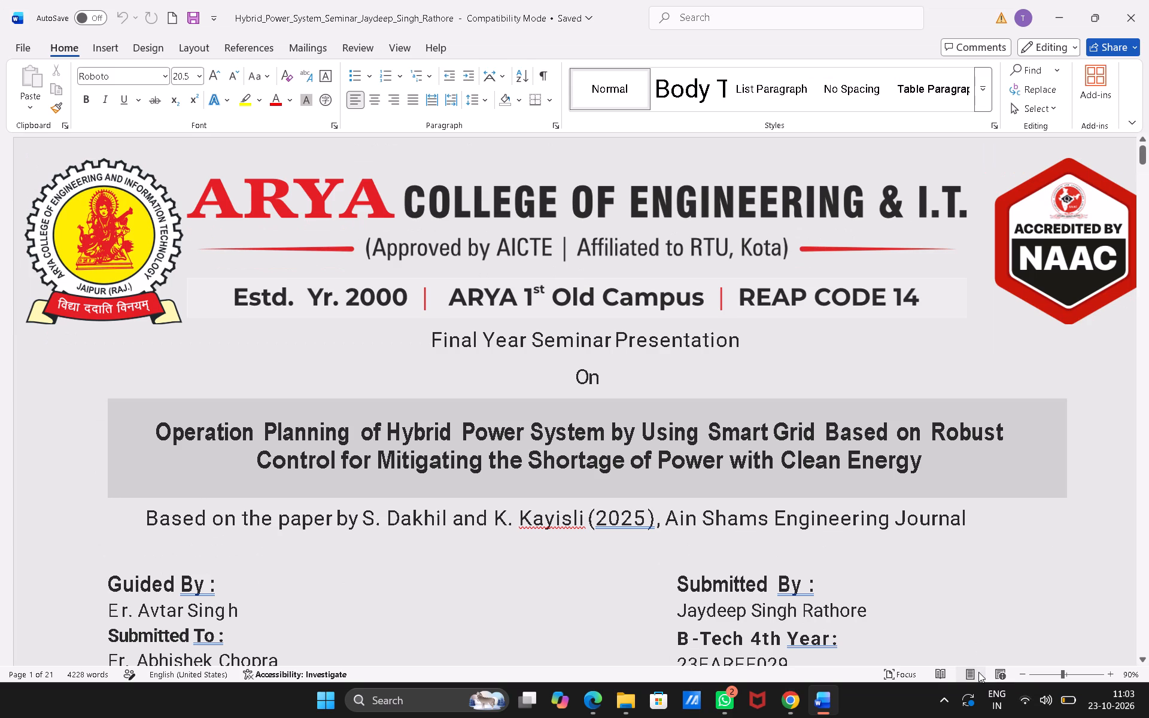
click(965, 675)
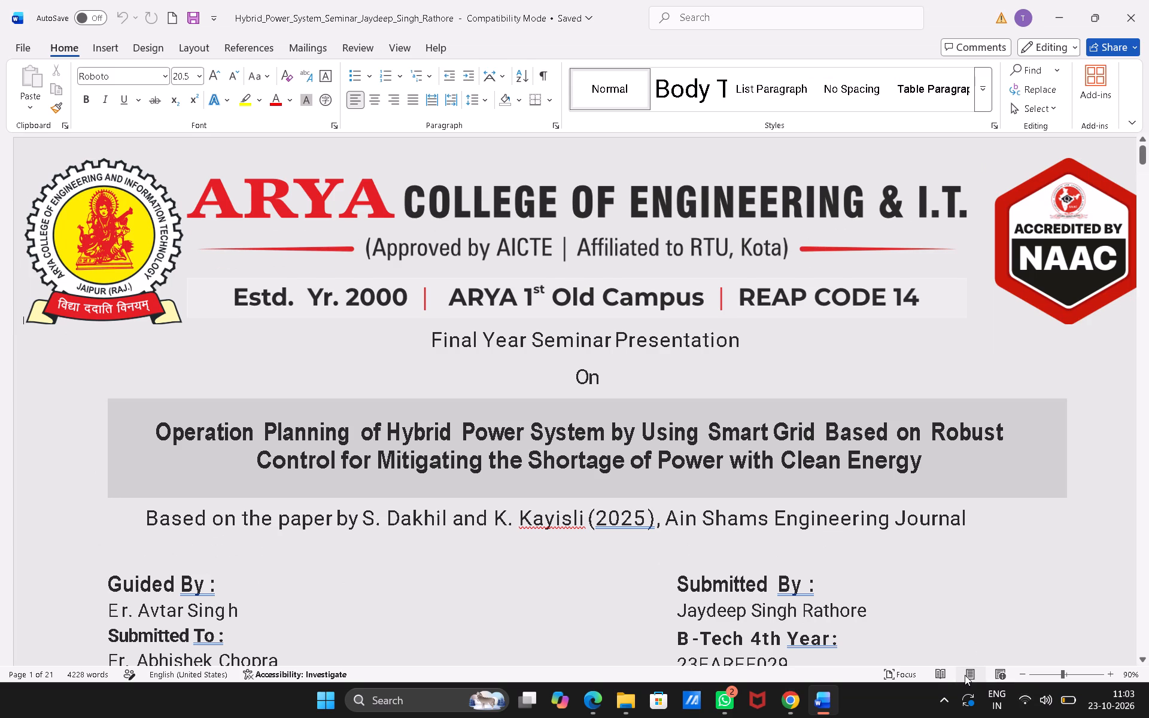
double_click(965, 675)
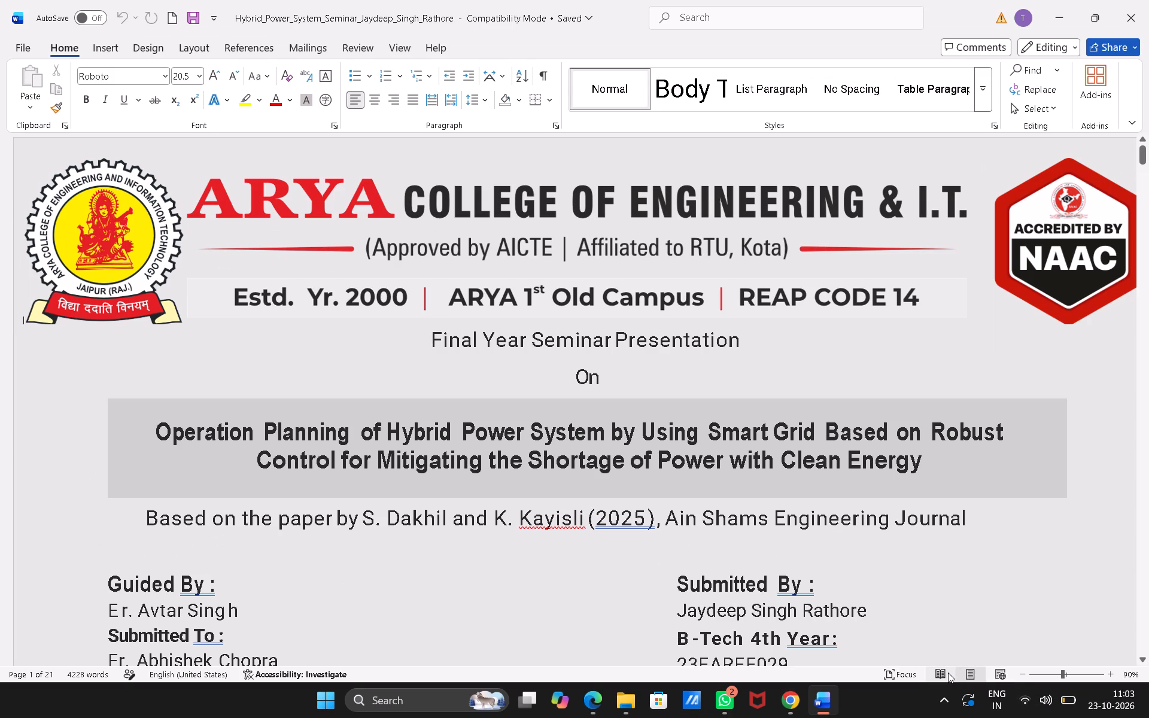
click(948, 673)
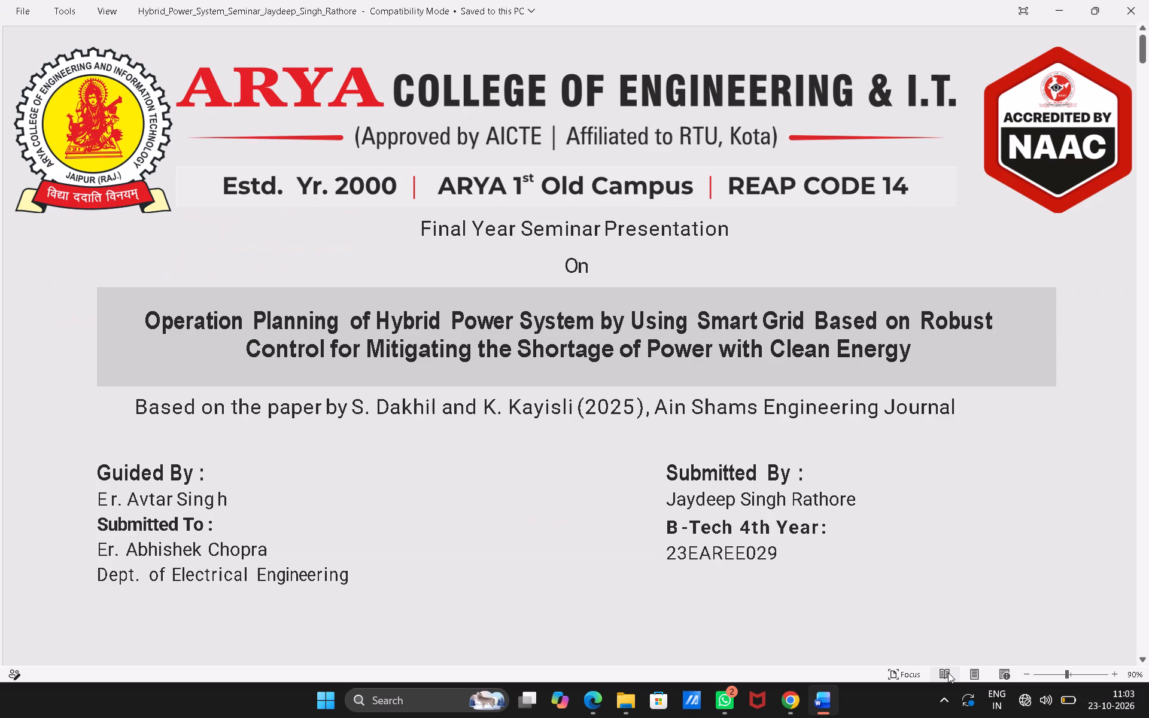
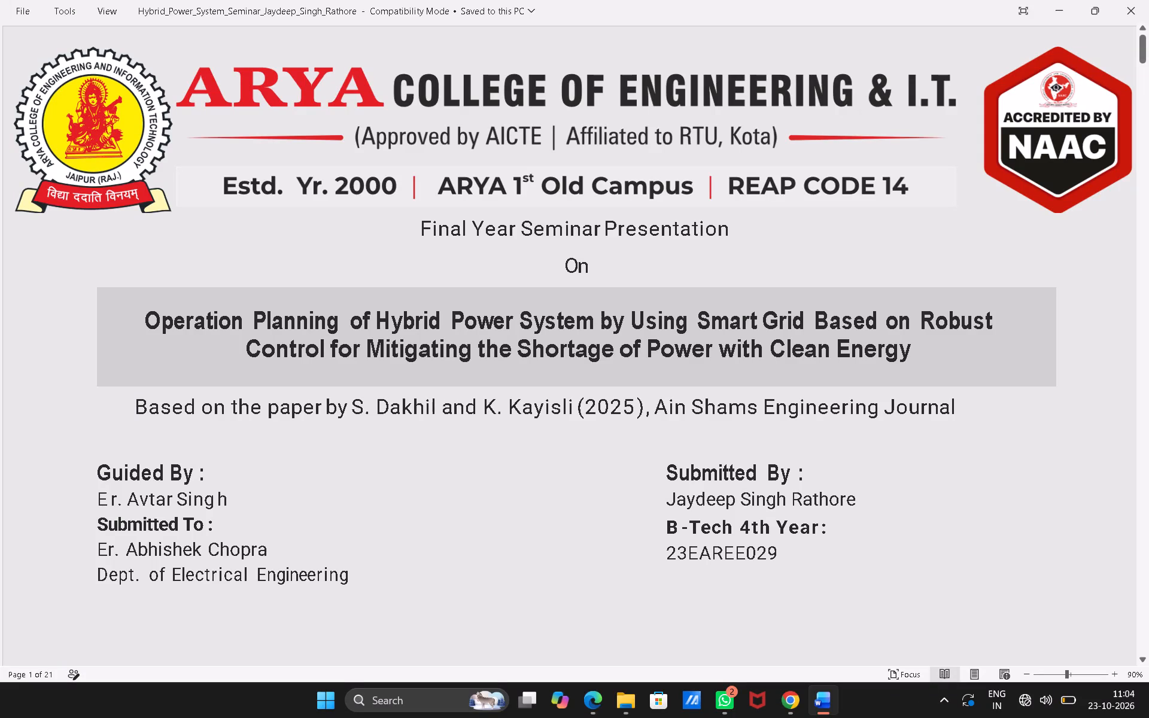
Inspect the title page at 120% zoom and again at 90%, and close the document.
click(957, 497)
ctrl+scroll(957, 497, up, 3)
ctrl+scroll(957, 497, down, 2)
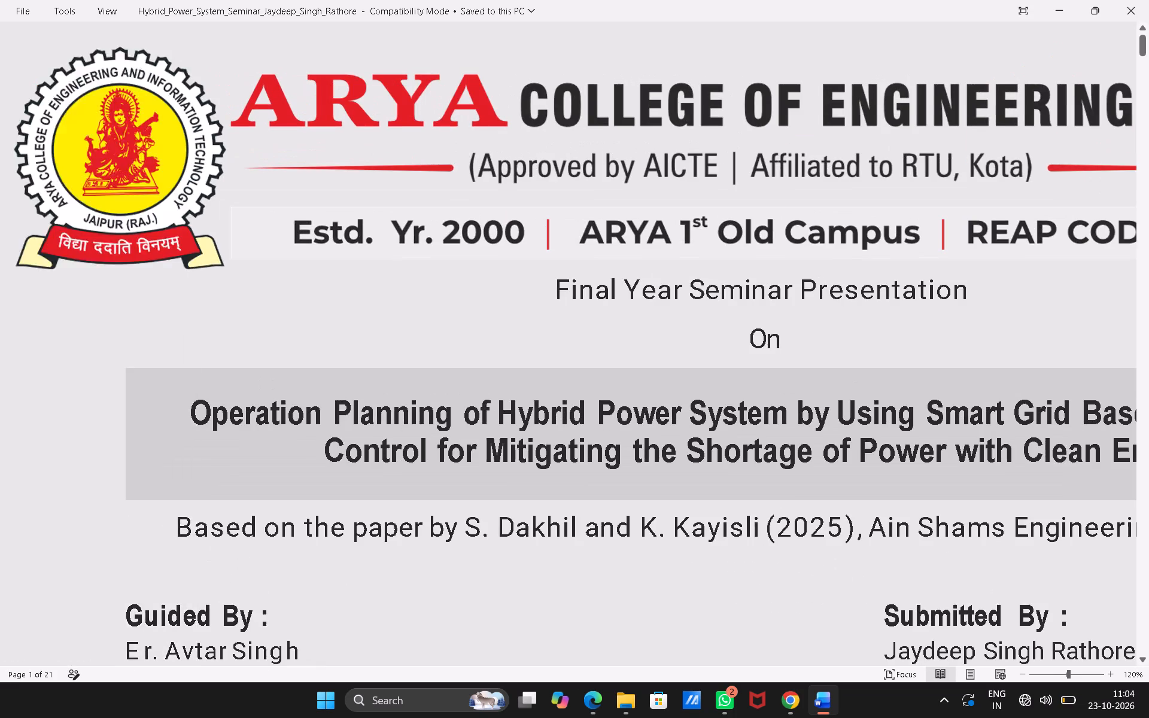
ctrl+scroll(957, 497, down, 2)
ctrl+scroll(957, 497, up, 1)
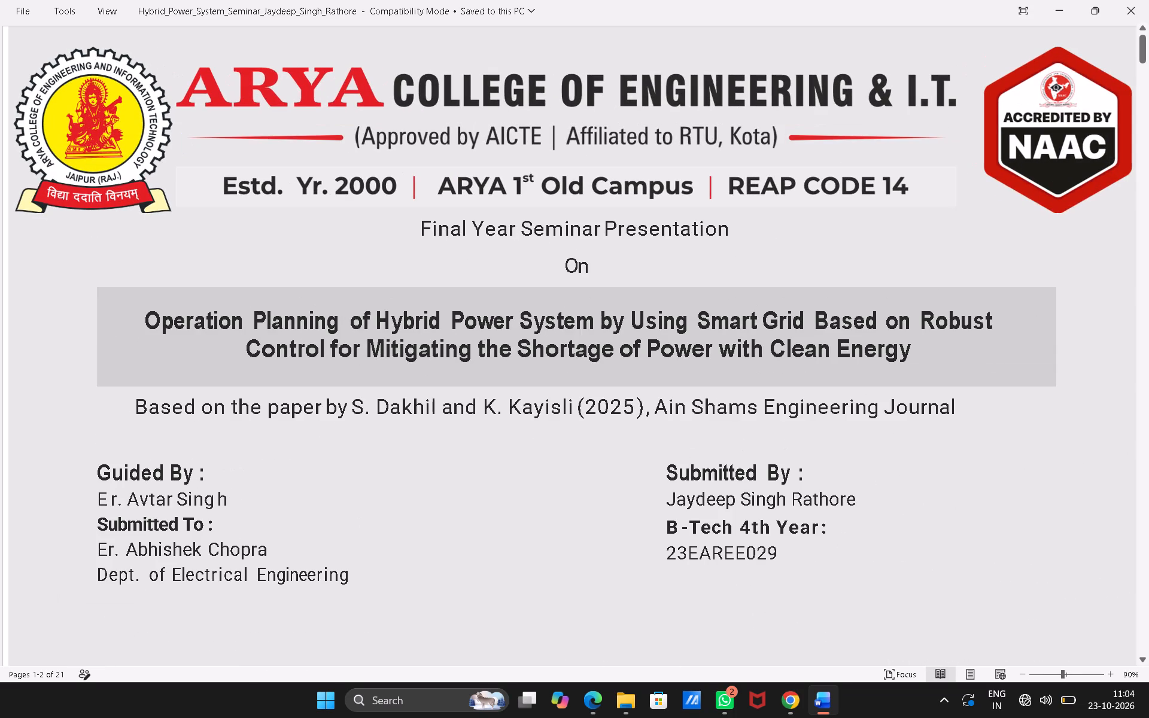
click(1129, 17)
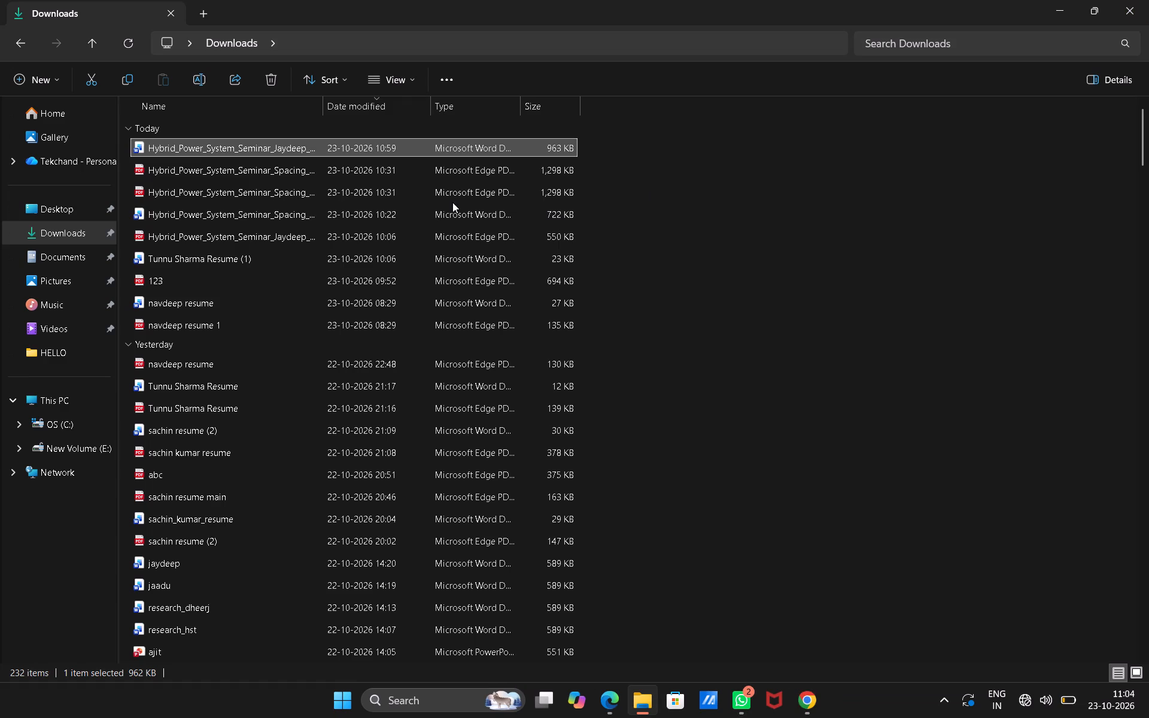
Open the Hybrid_Power_System_Seminar_Spacing_Fixed Word document from Downloads, check its title page, and close it.
click(428, 213)
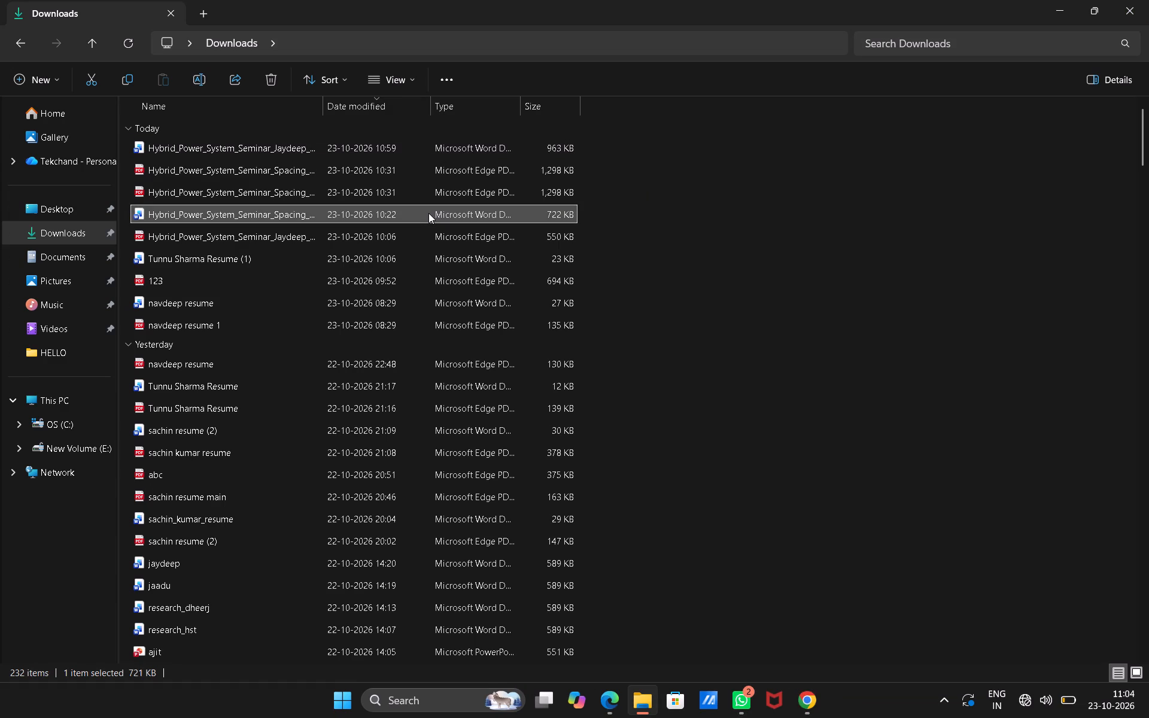
double_click(428, 213)
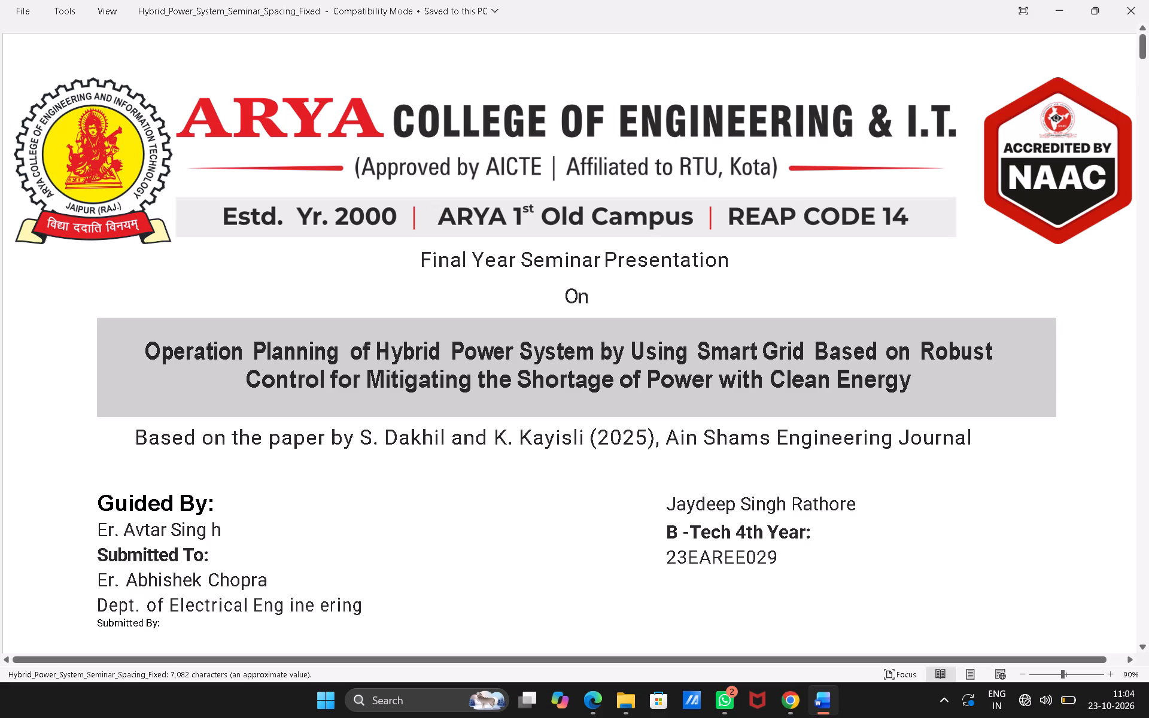
click(191, 402)
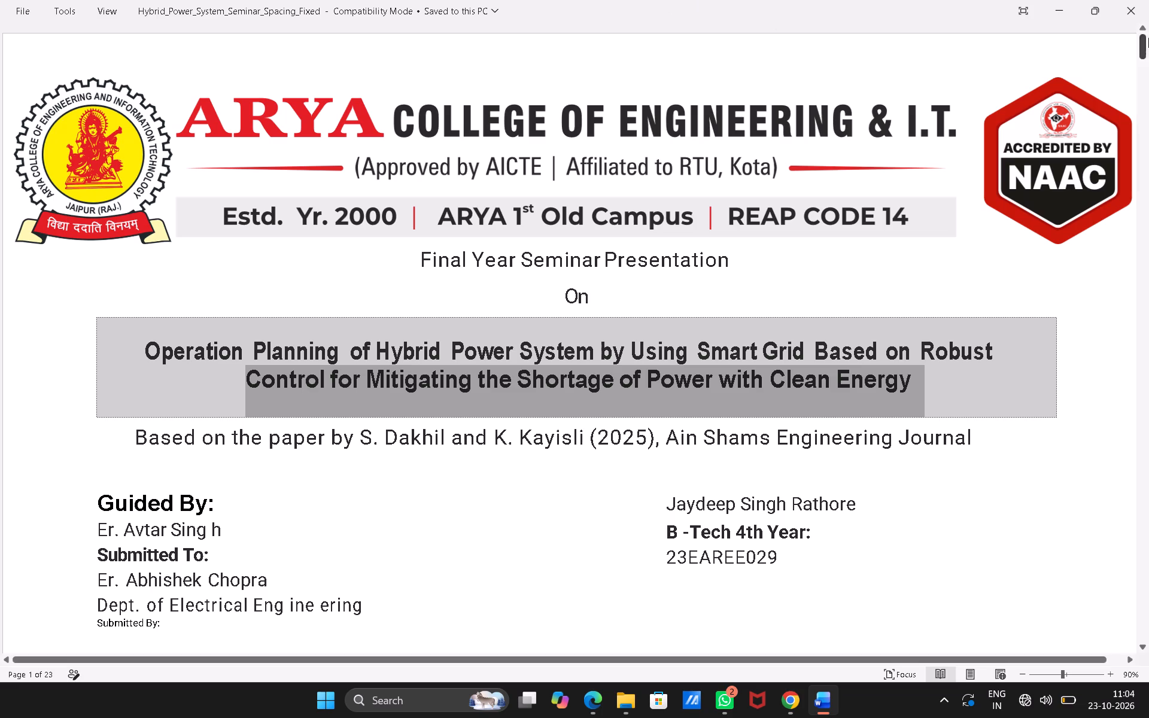
click(1140, 2)
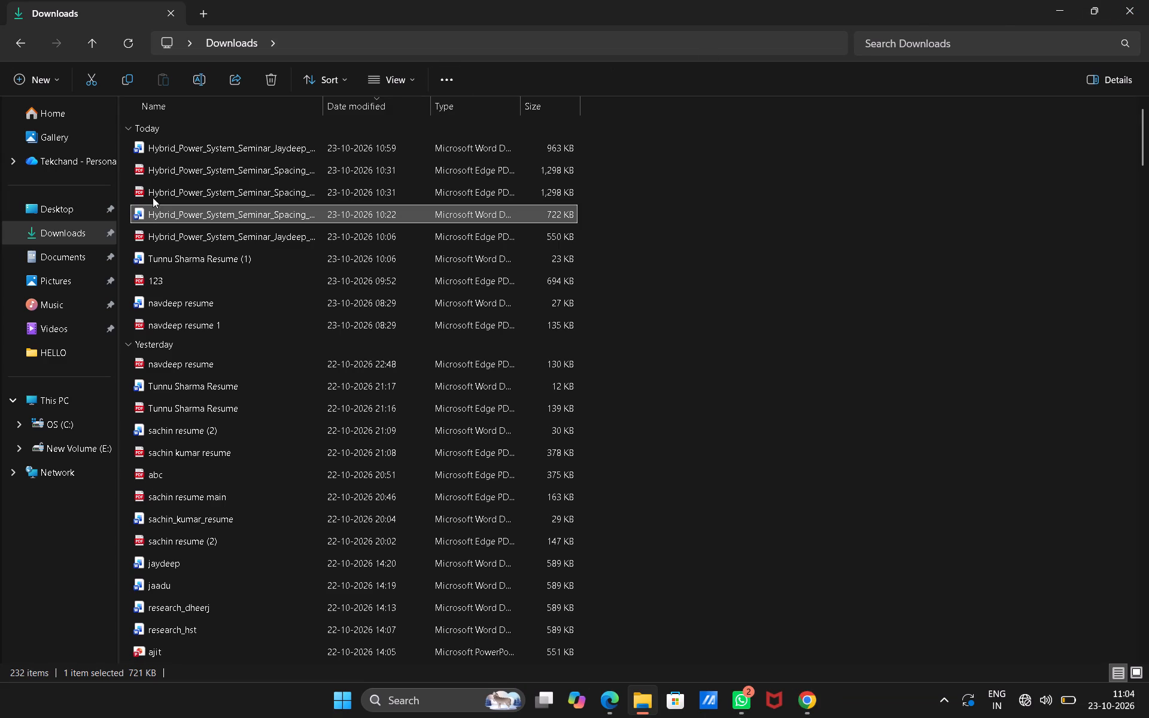
Open Hybrid_Power_System_Seminar_Spacing_Fixed again from Downloads and choose it once more among the recent documents.
double_click(150, 212)
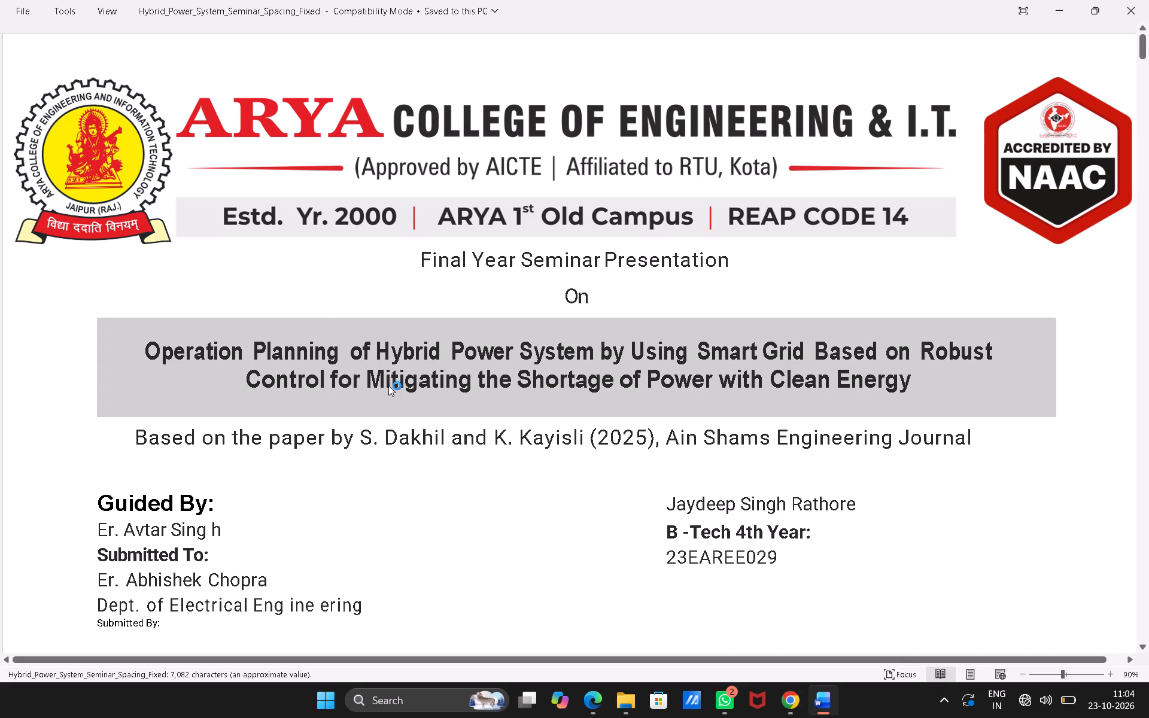
click(680, 355)
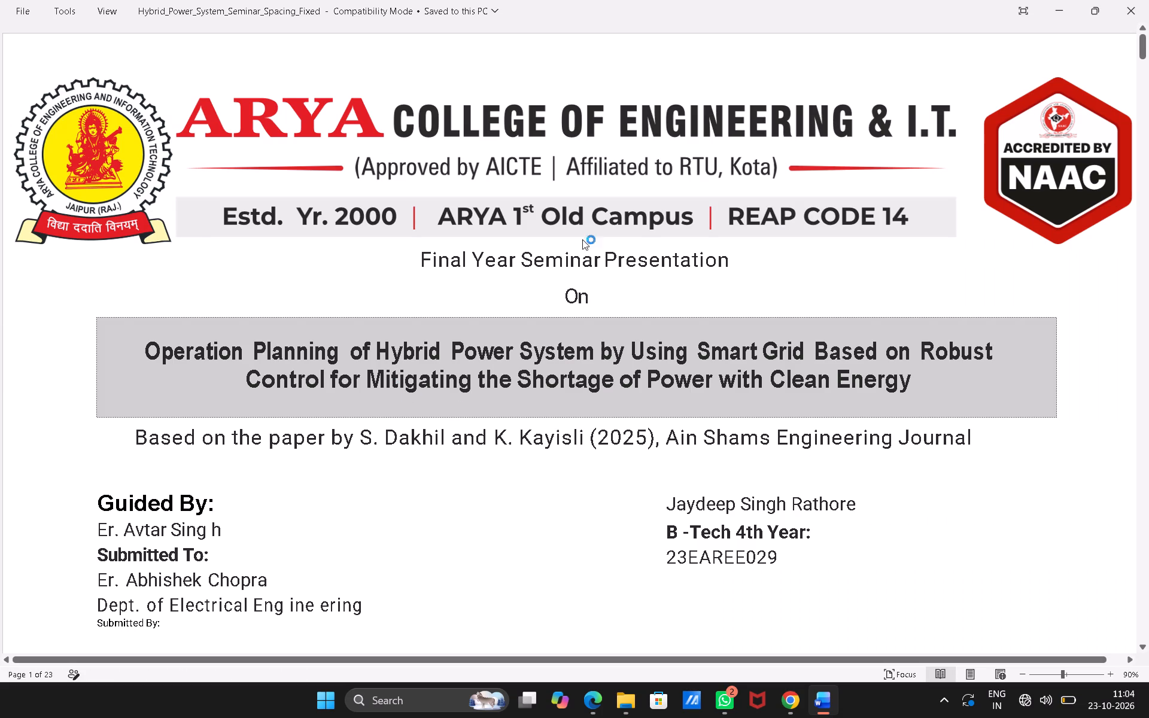
click(25, 6)
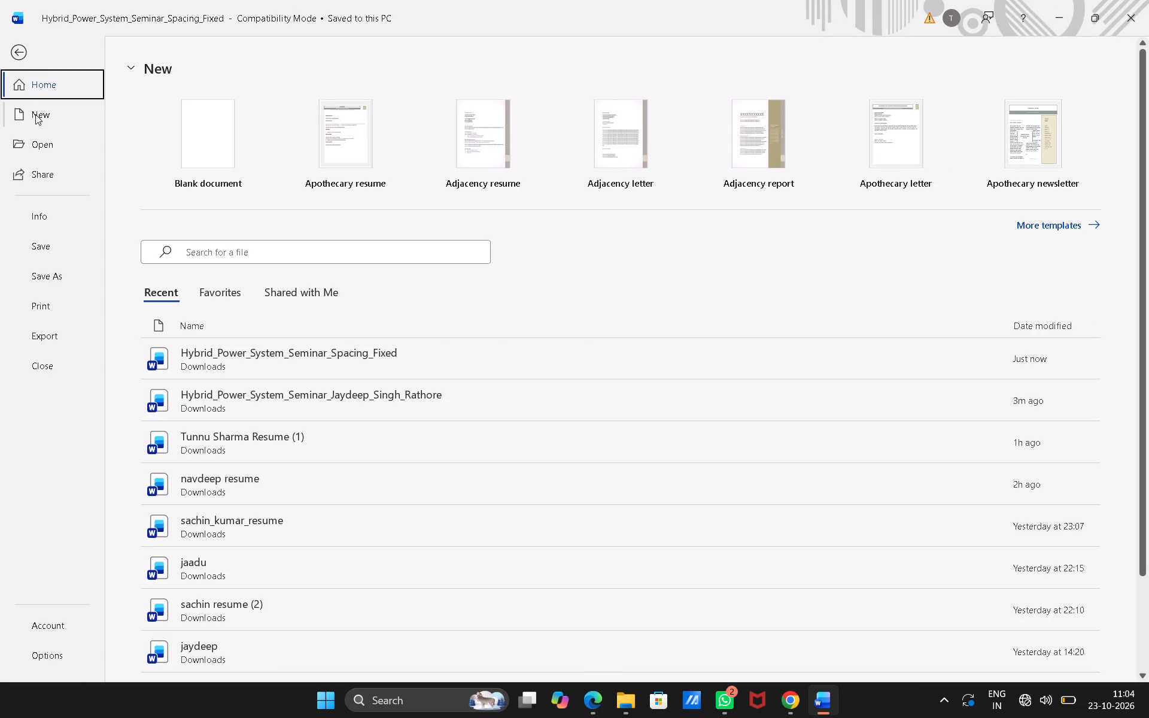
click(43, 145)
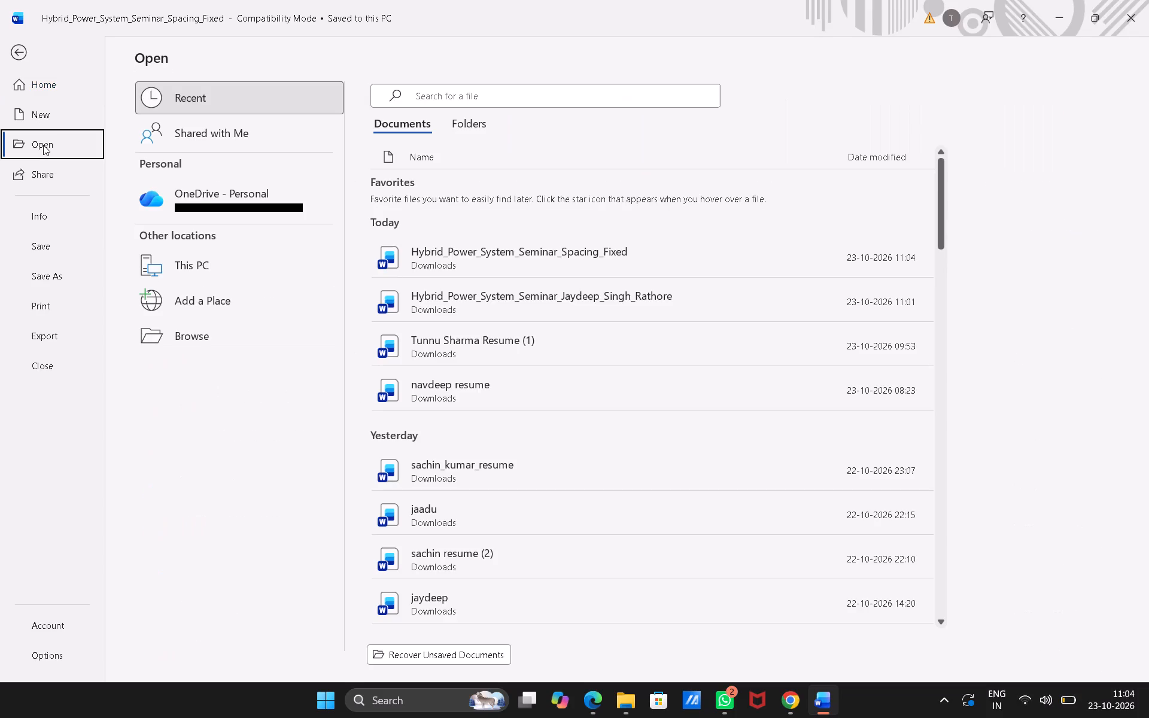
click(411, 259)
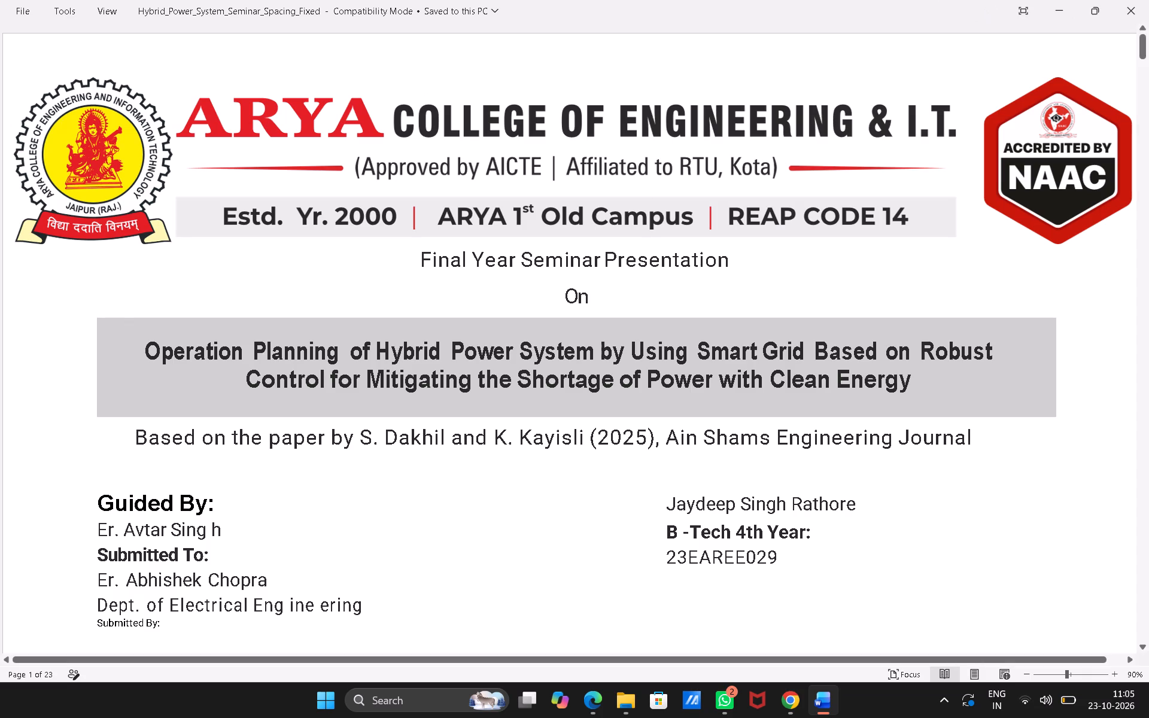
Open the seminar Word document named after the student from Downloads and compare its title page with the Spacing_Fixed version.
click(1052, 10)
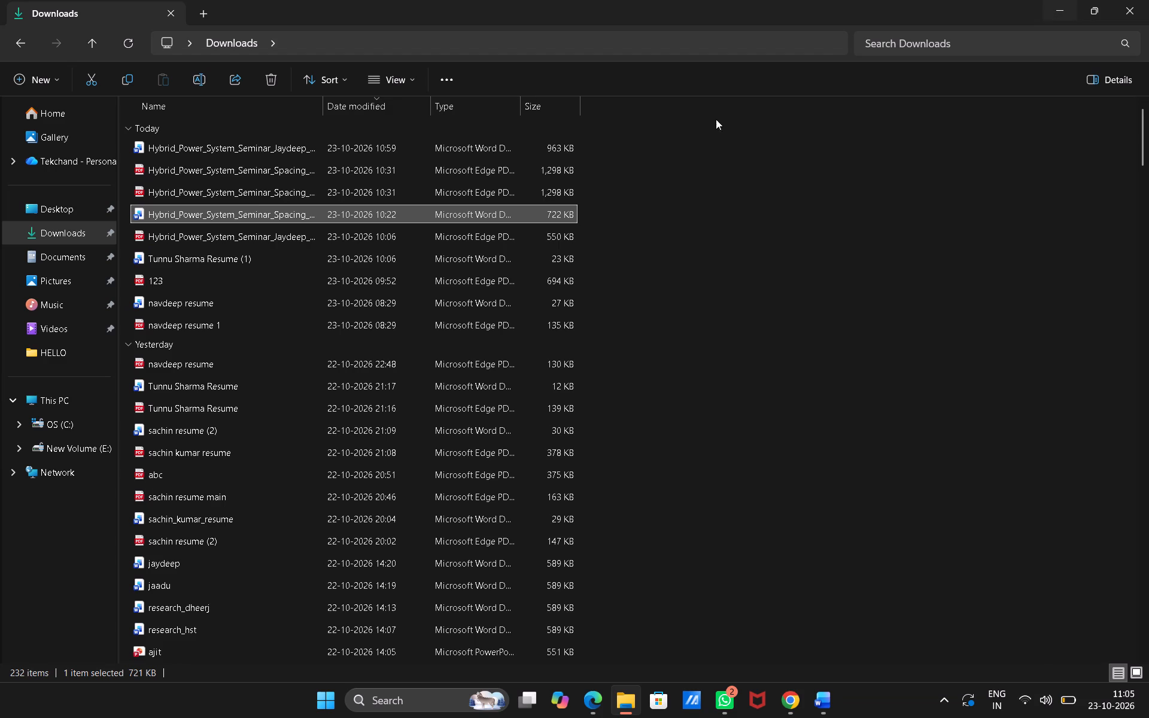
double_click(445, 142)
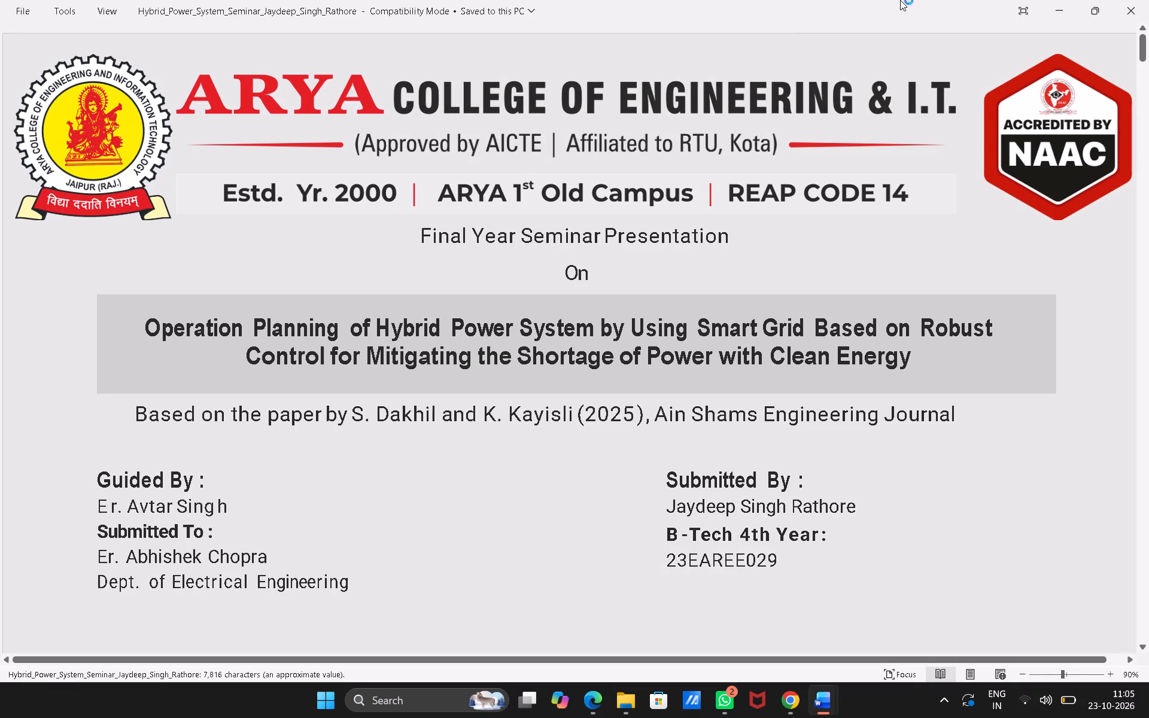
click(1047, 13)
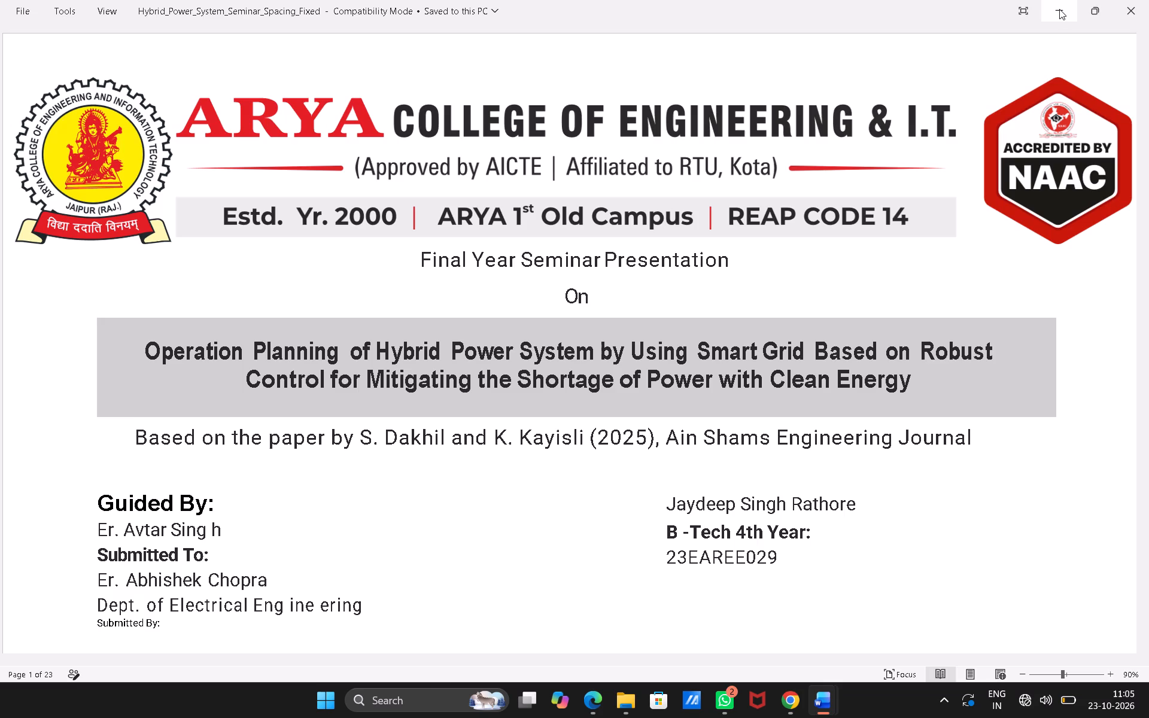
click(1059, 9)
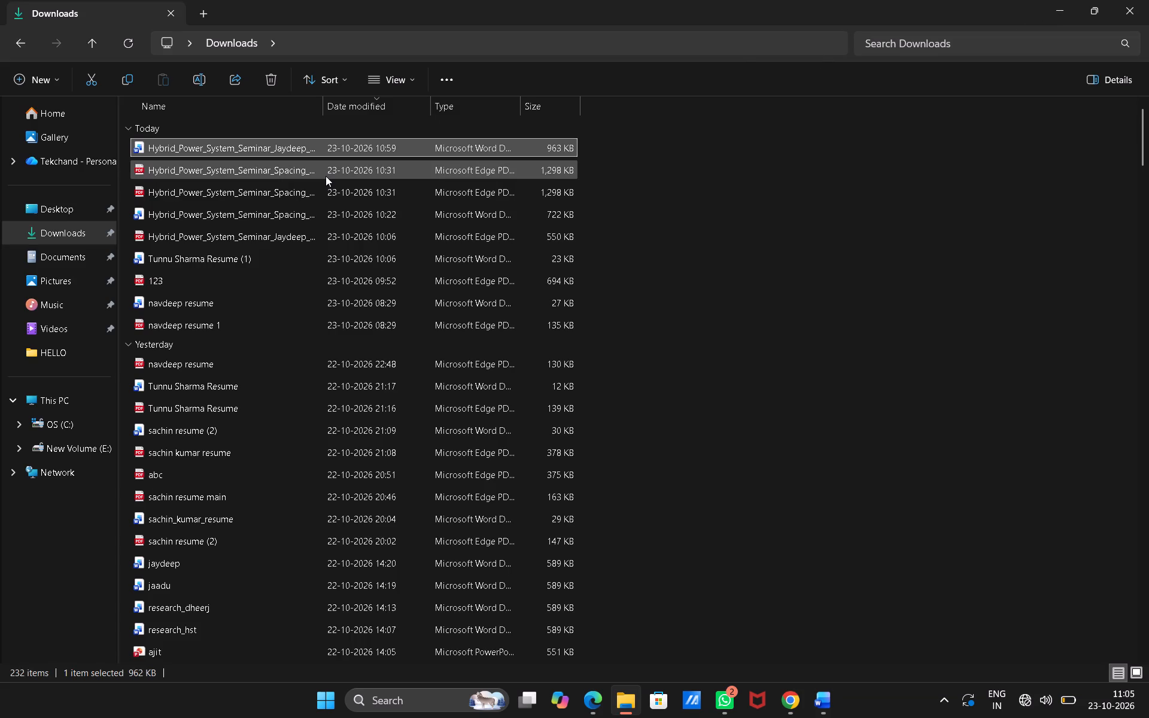
double_click(157, 148)
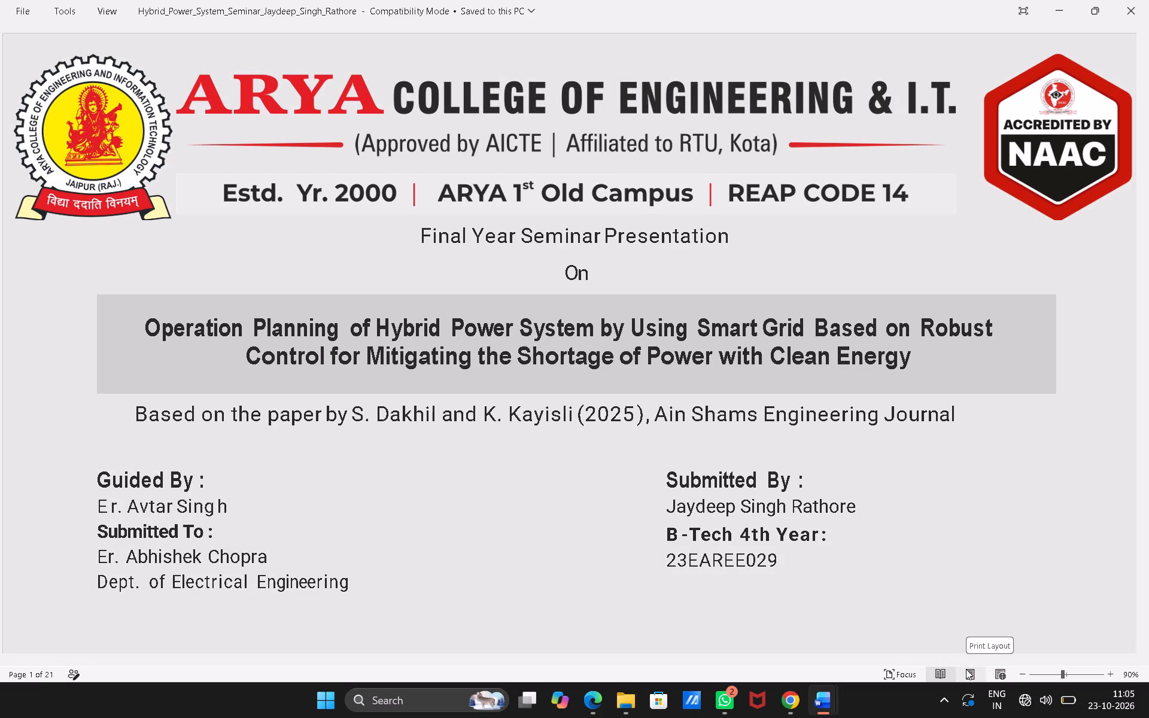
Examine the pages from the title page through Introduction, Problem Statement and Objectives in Print Layout, returning to the title page.
click(966, 669)
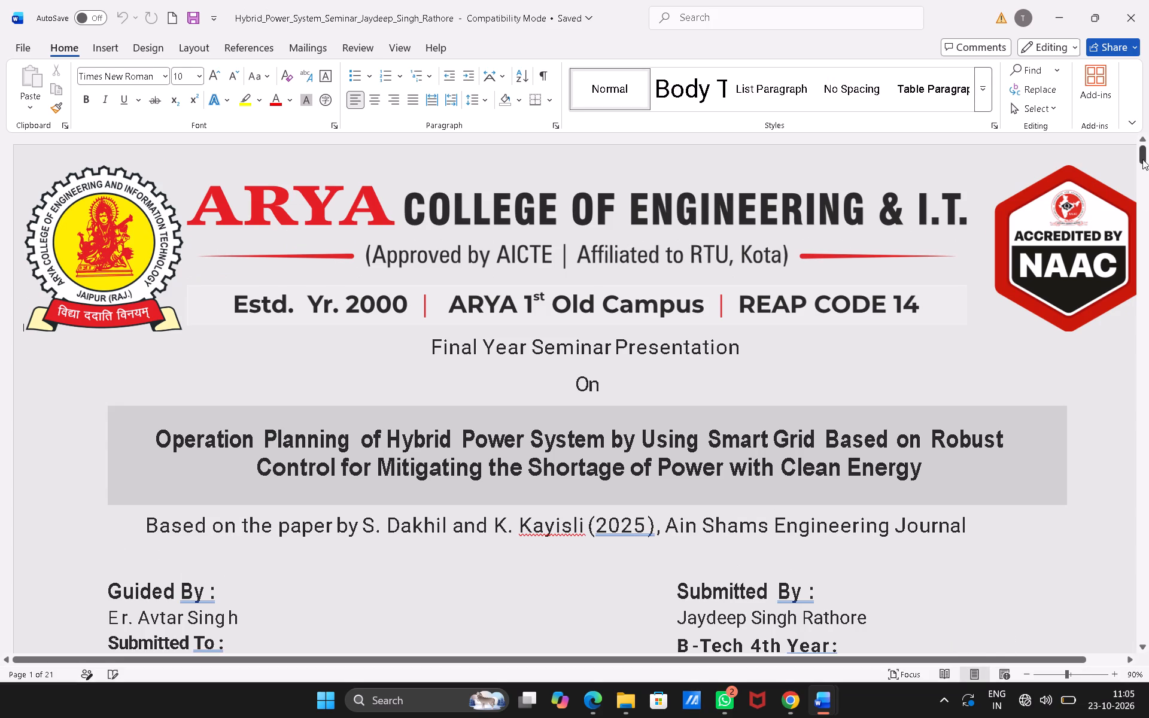
drag(1142, 160, 1141, 183)
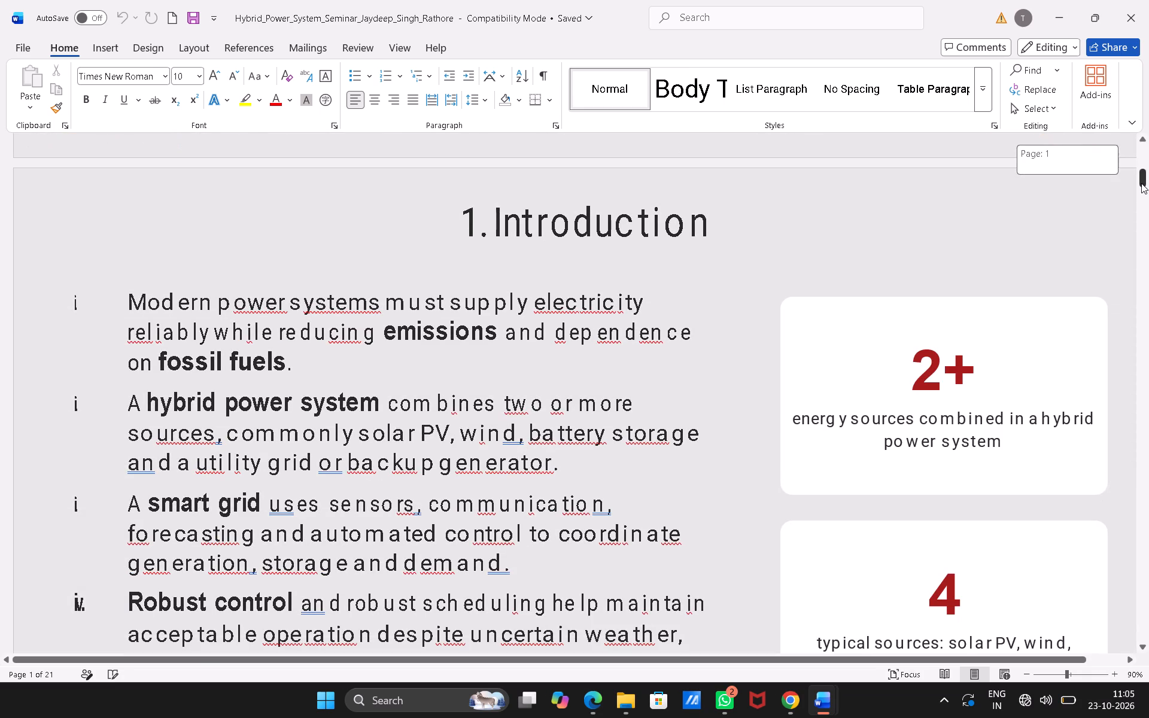
drag(1141, 183, 1144, 212)
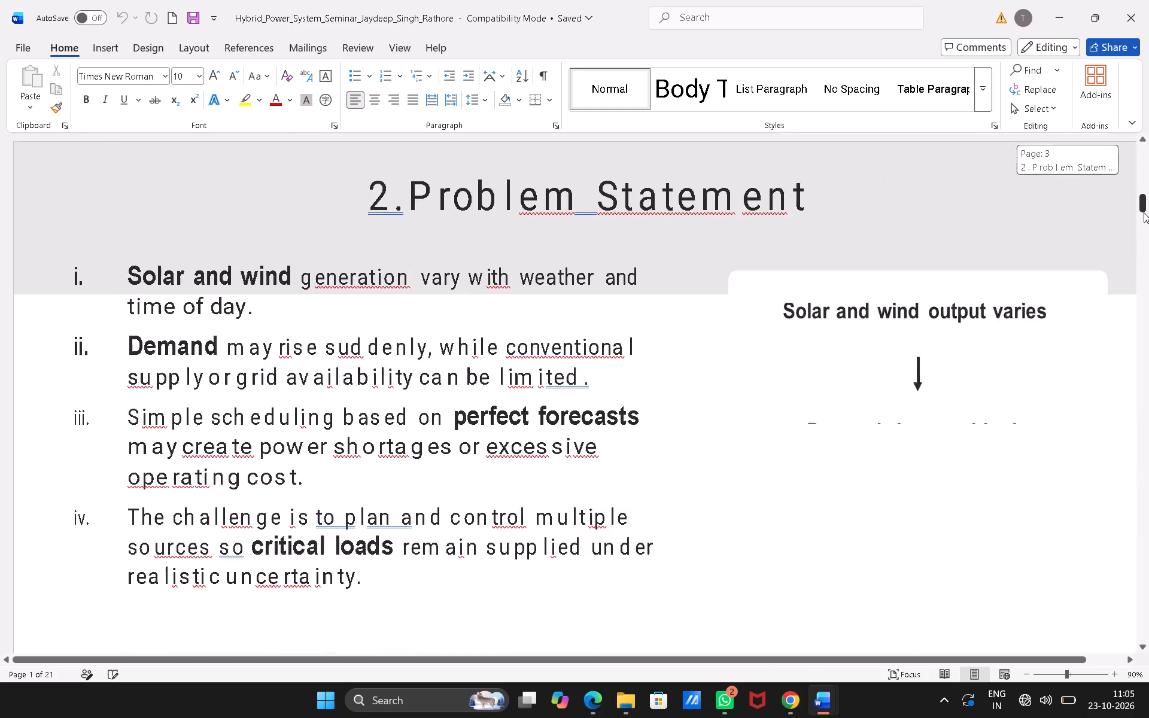
drag(1144, 212, 1148, 236)
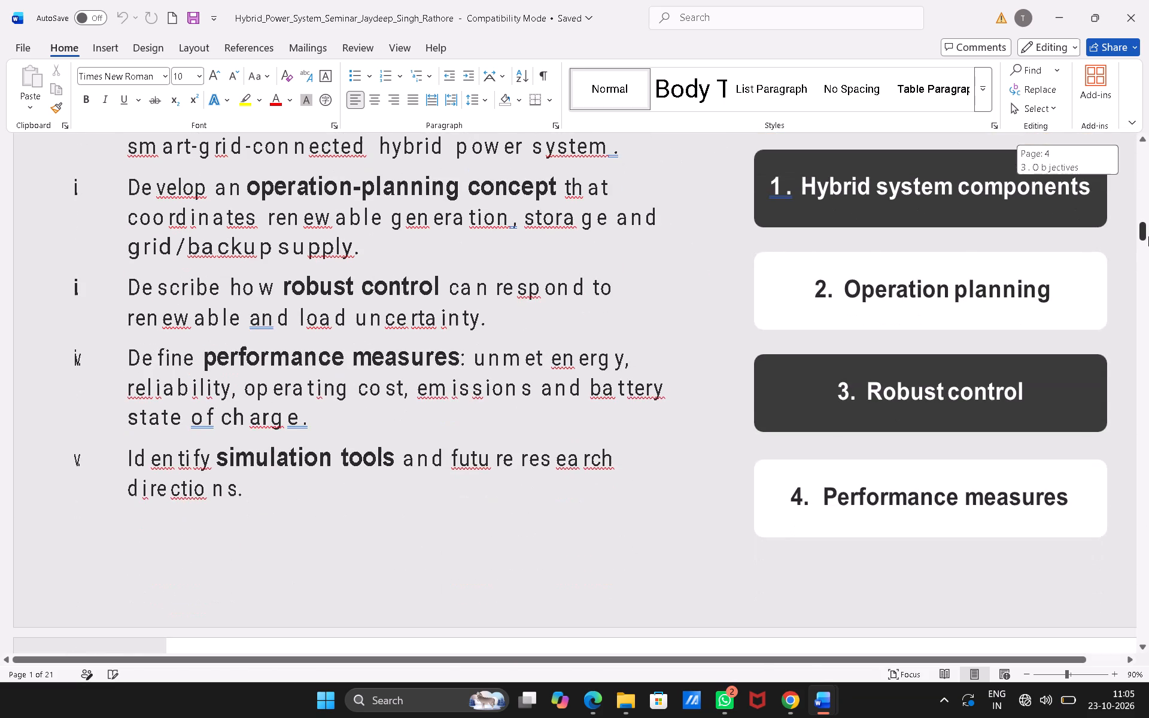
drag(1148, 236, 1147, 159)
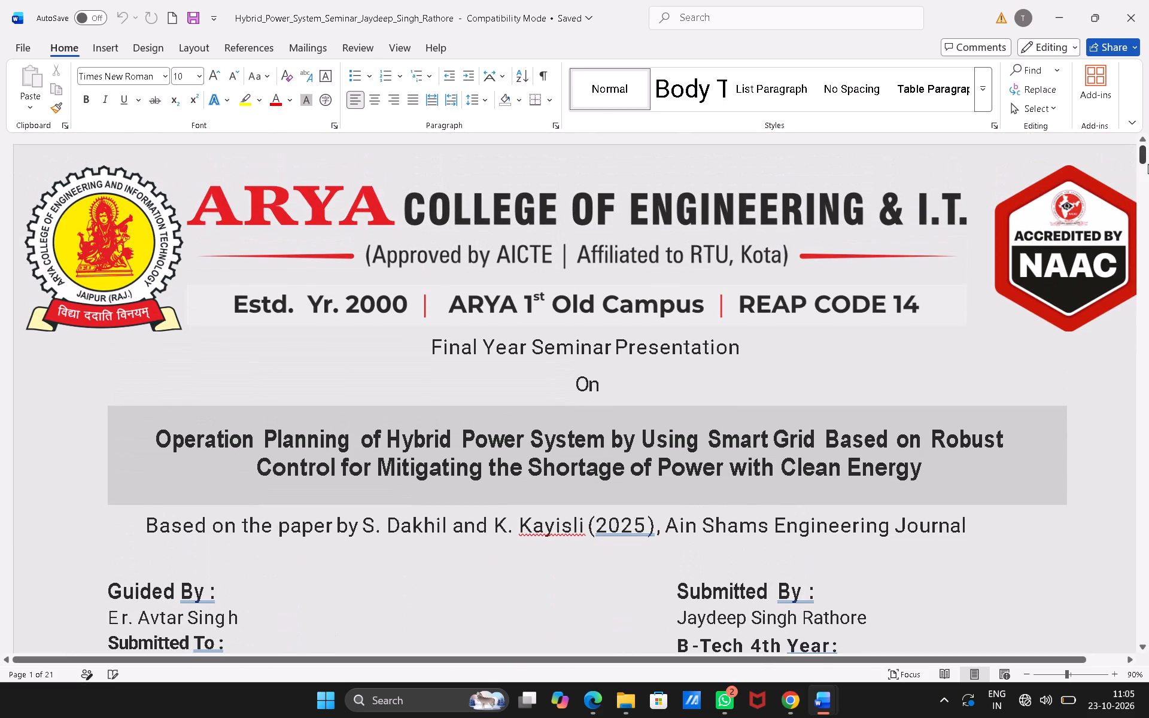
scroll(1148, 165, down, 9)
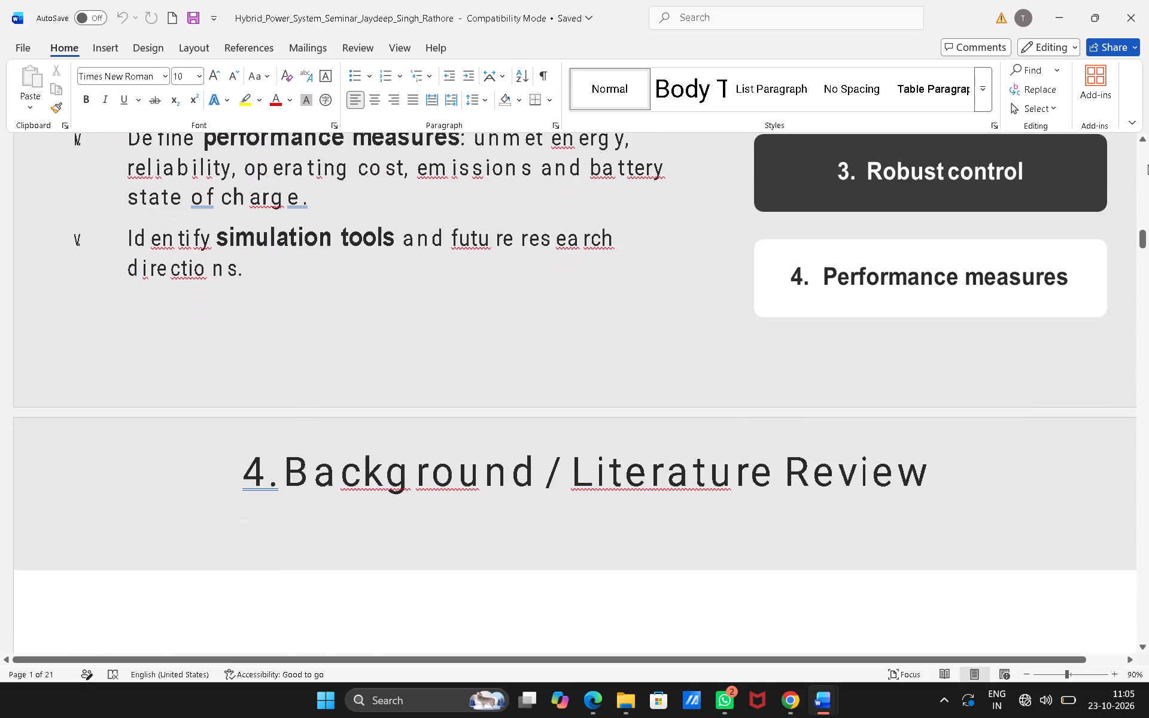
scroll(1148, 165, down, 1)
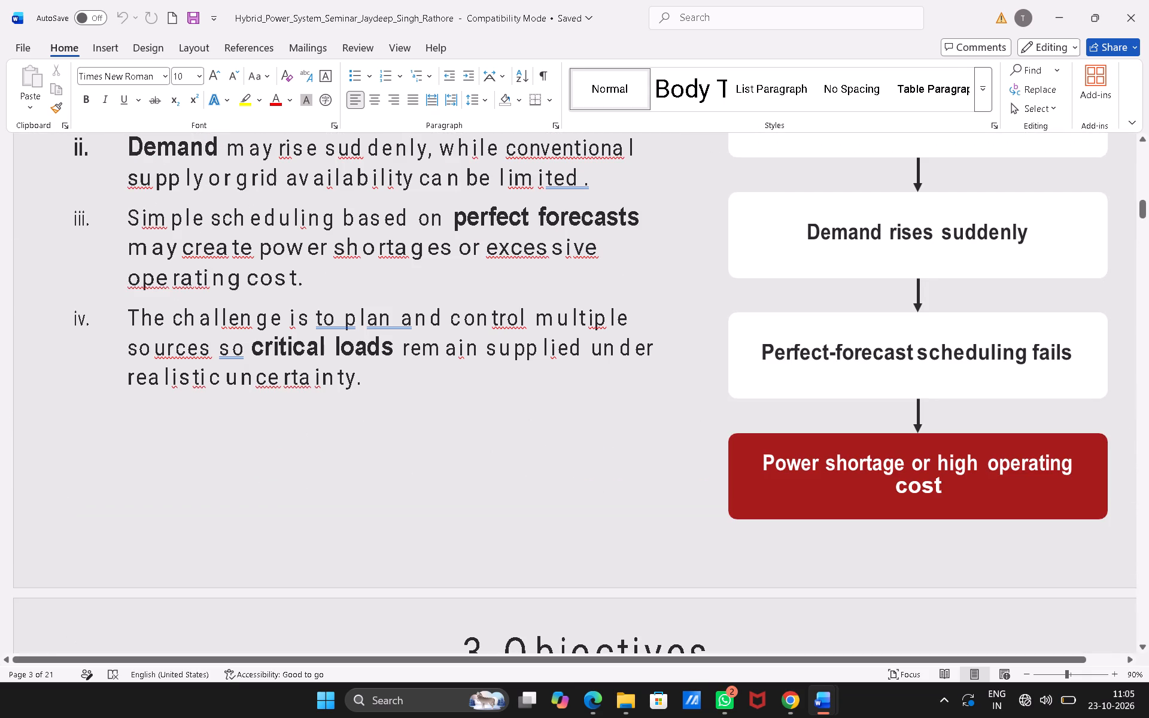
drag(1142, 206, 1142, 190)
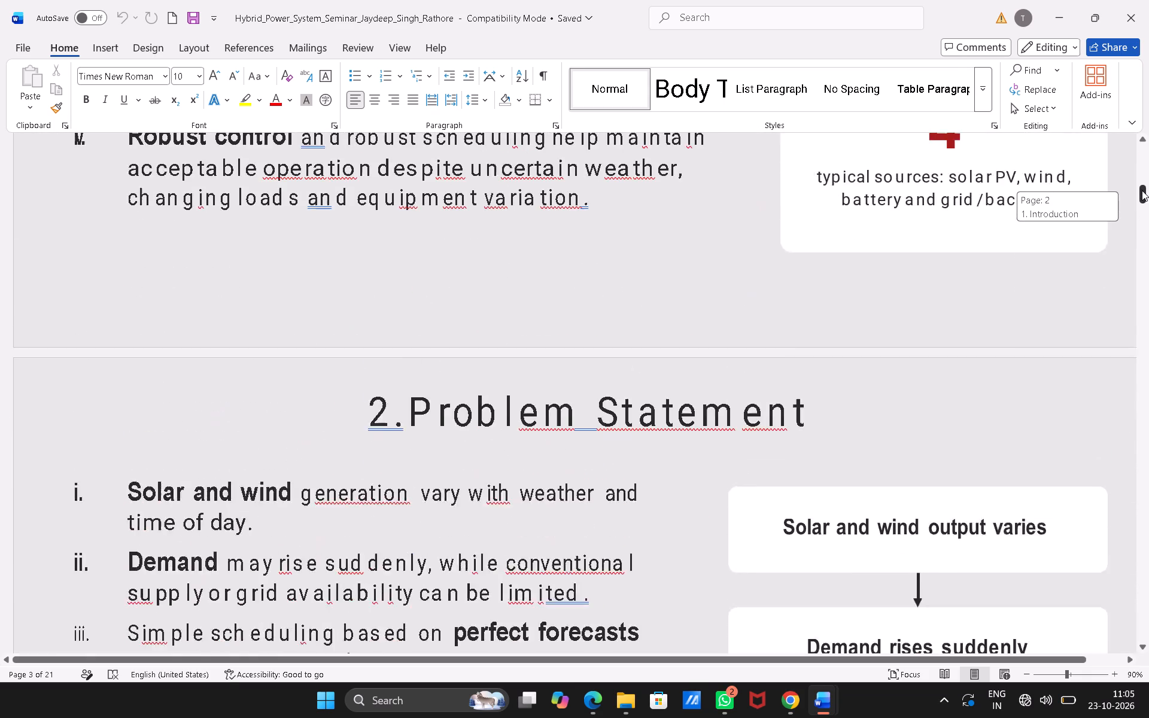
drag(1142, 190, 1146, 146)
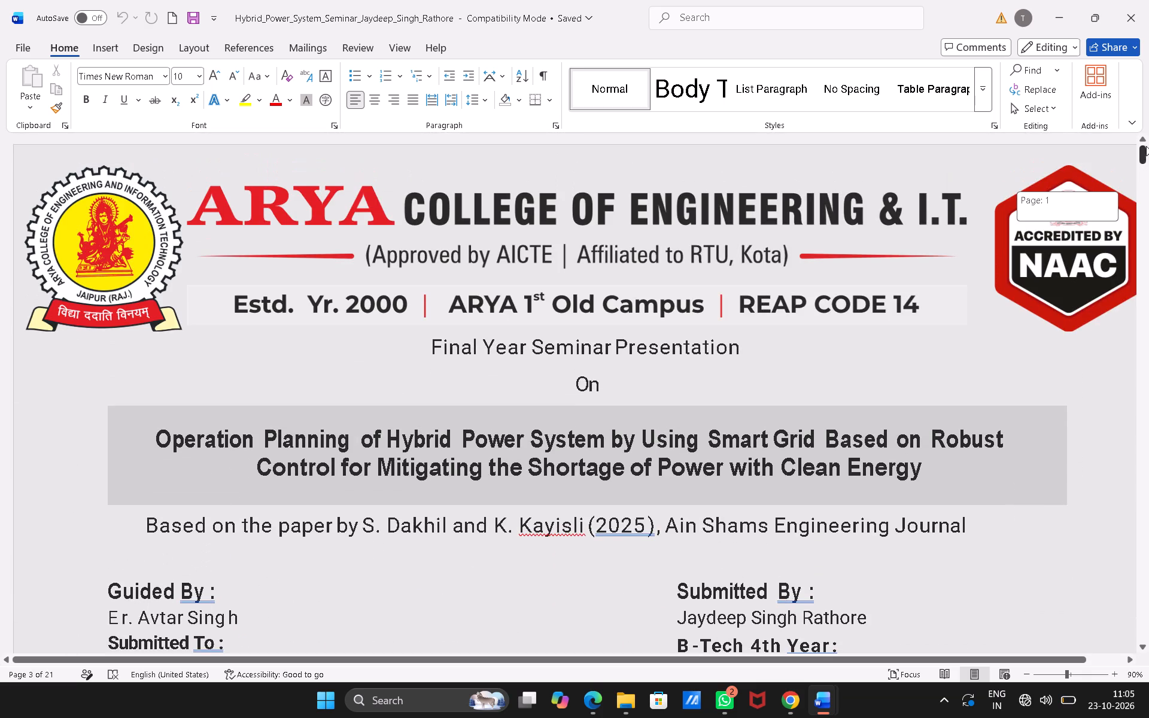
drag(1146, 146, 1145, 145)
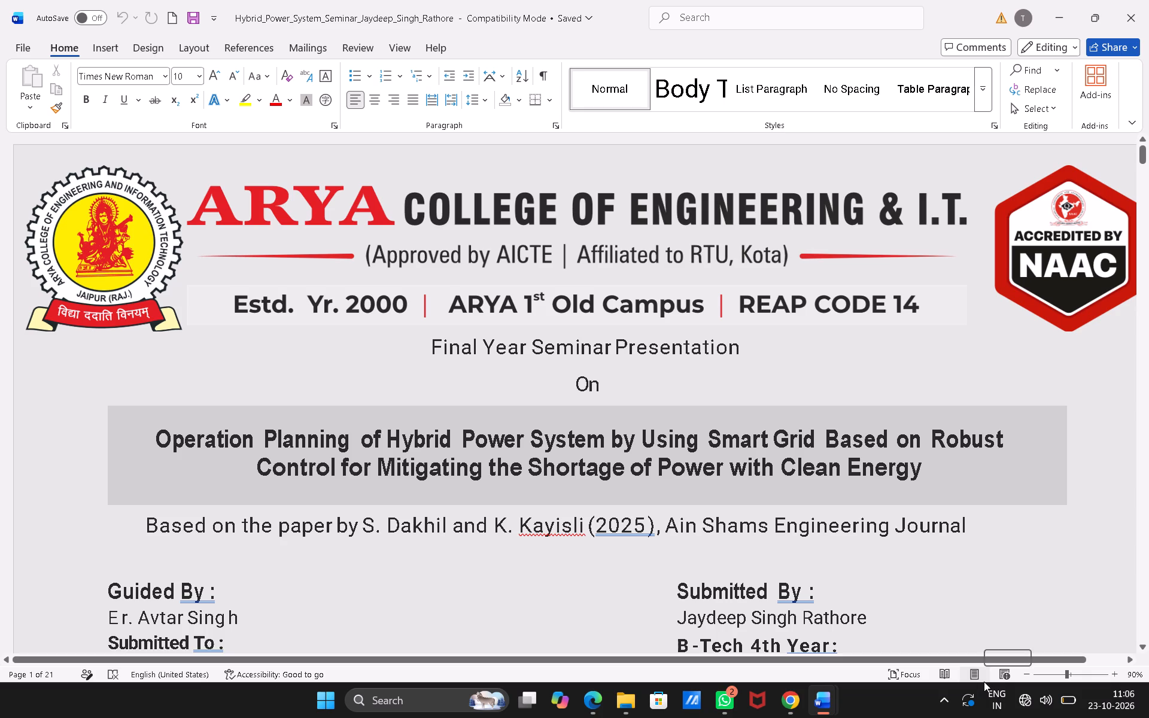
Switch the document from Print Layout to Read Mode to view the title page.
click(977, 682)
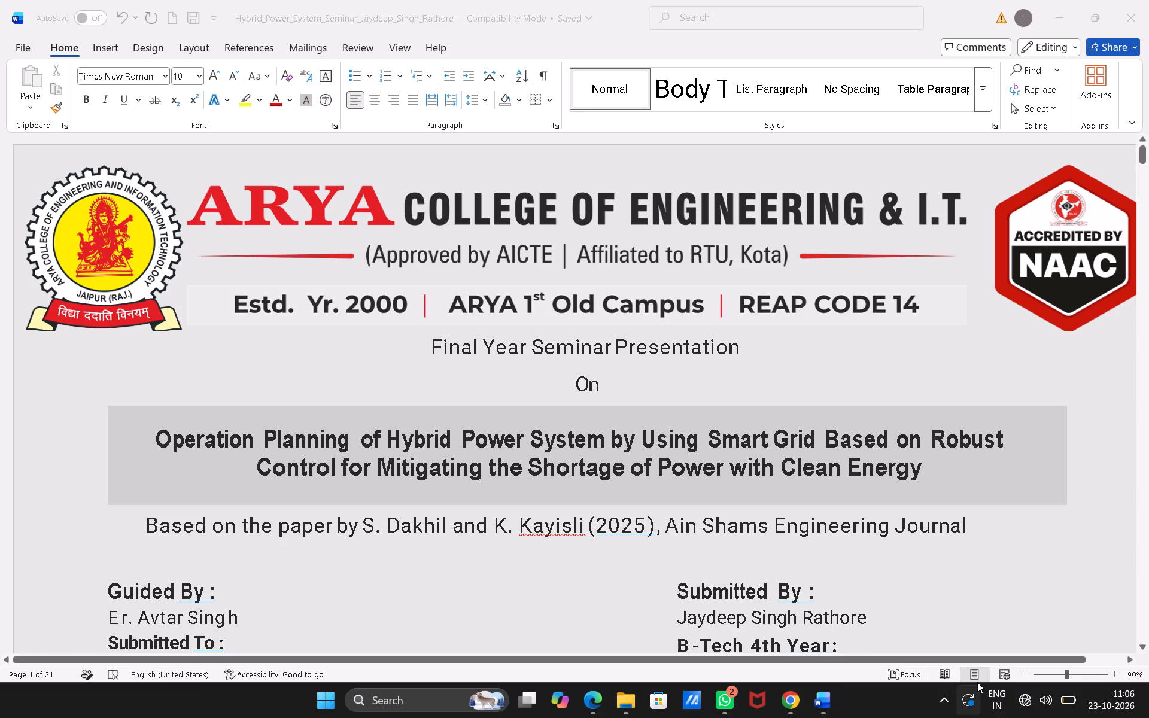
double_click(977, 671)
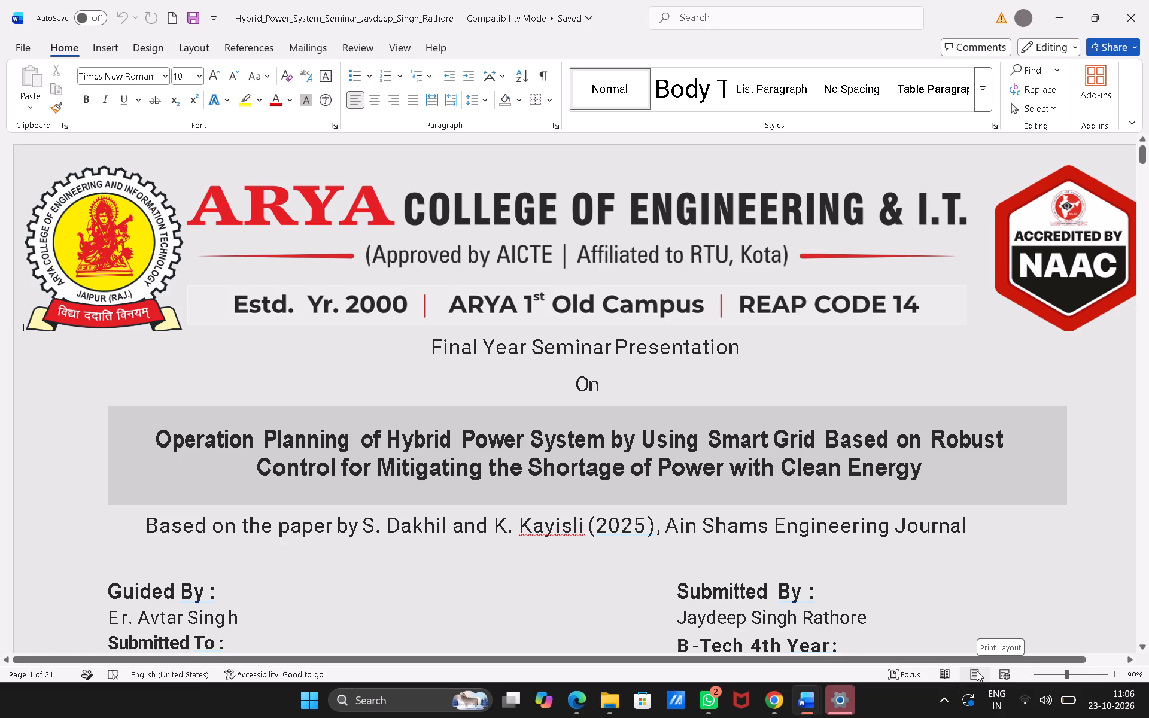
double_click(977, 671)
double_click(977, 671)
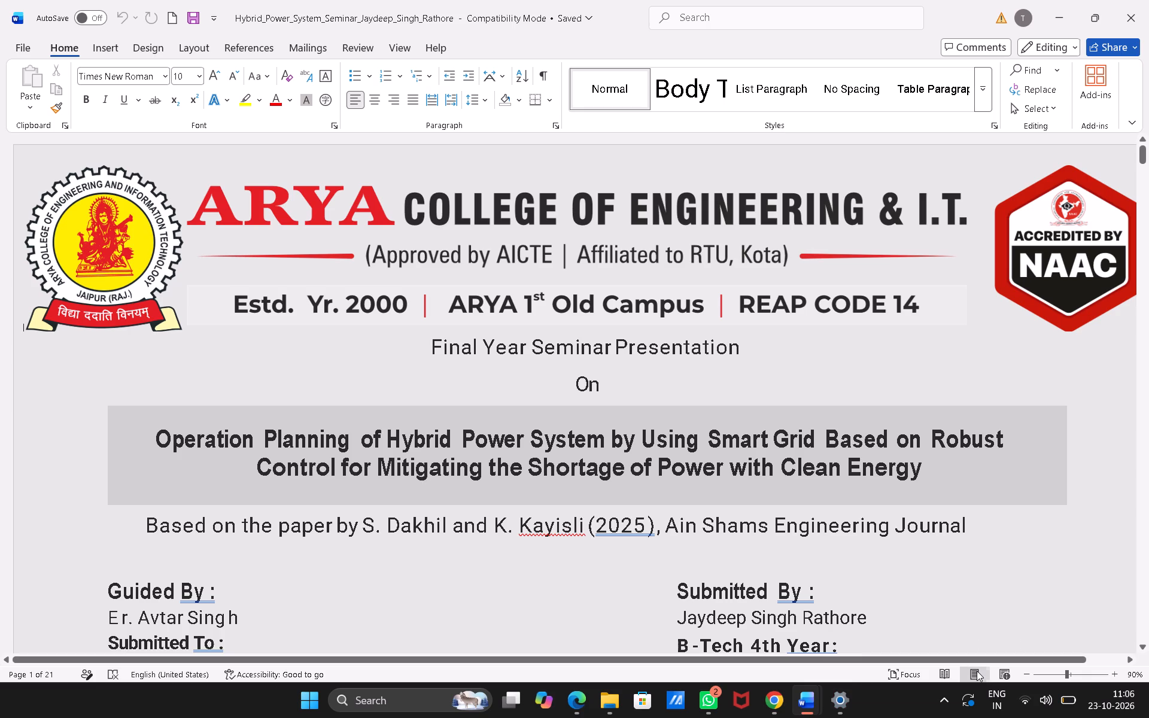
double_click(949, 670)
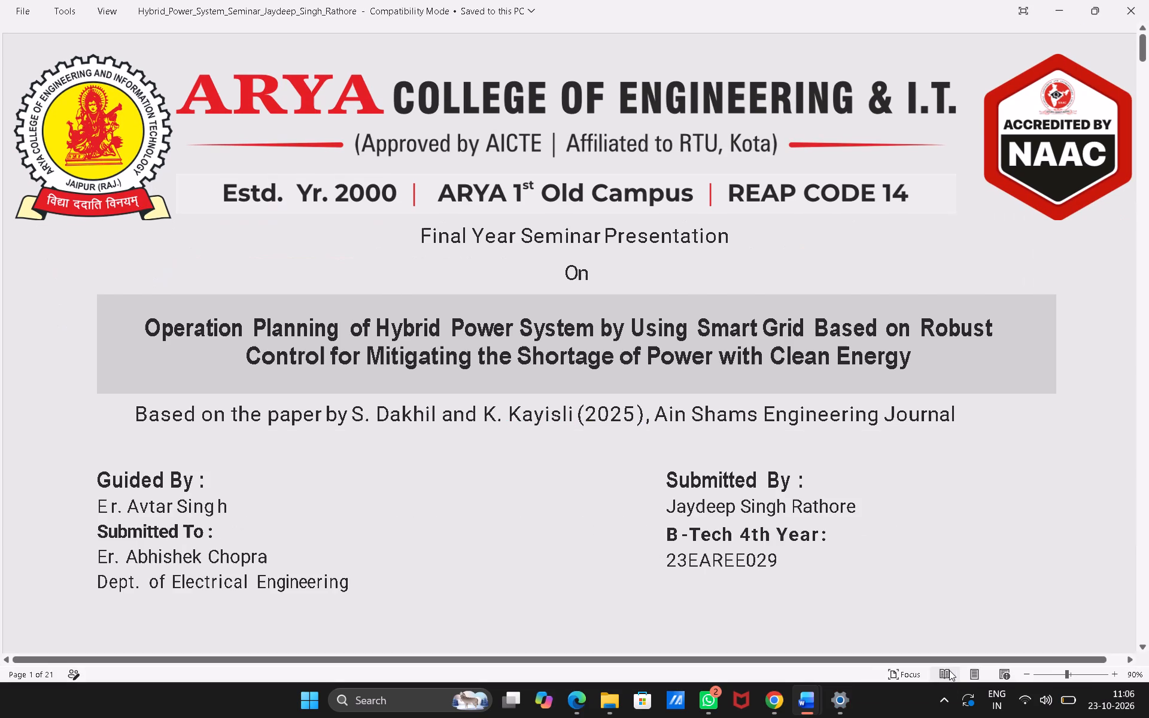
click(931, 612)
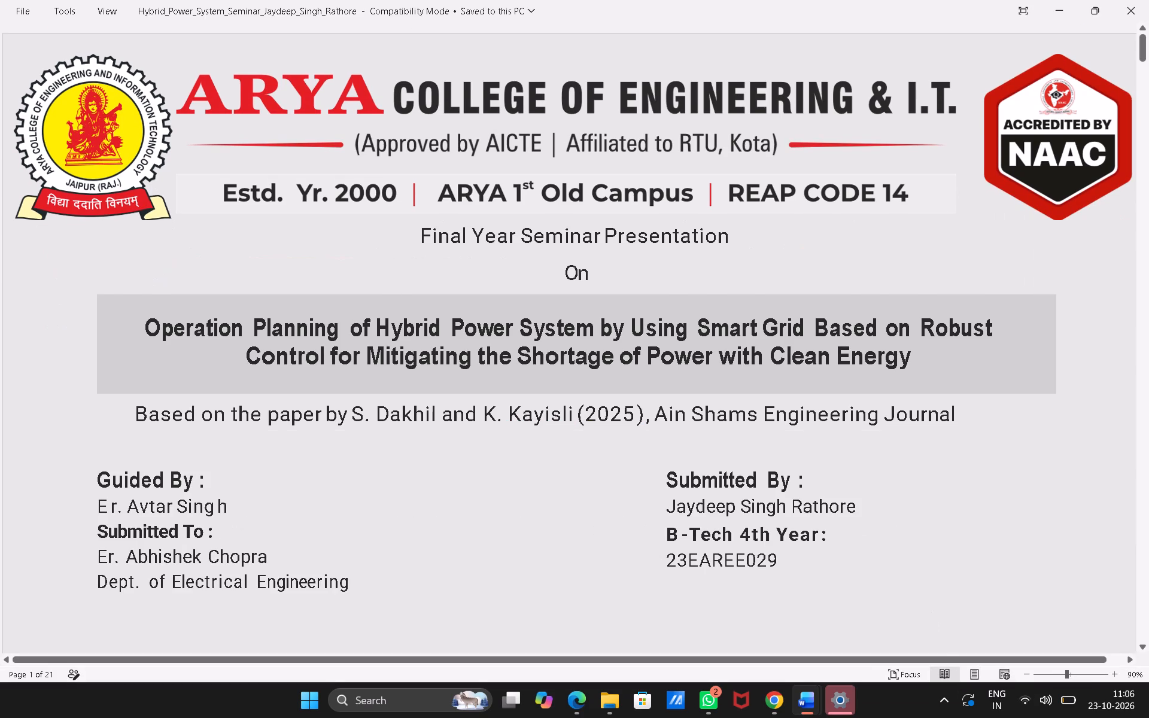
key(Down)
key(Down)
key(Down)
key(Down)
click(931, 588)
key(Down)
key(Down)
Switch the seminar document back to Print Layout.
click(978, 674)
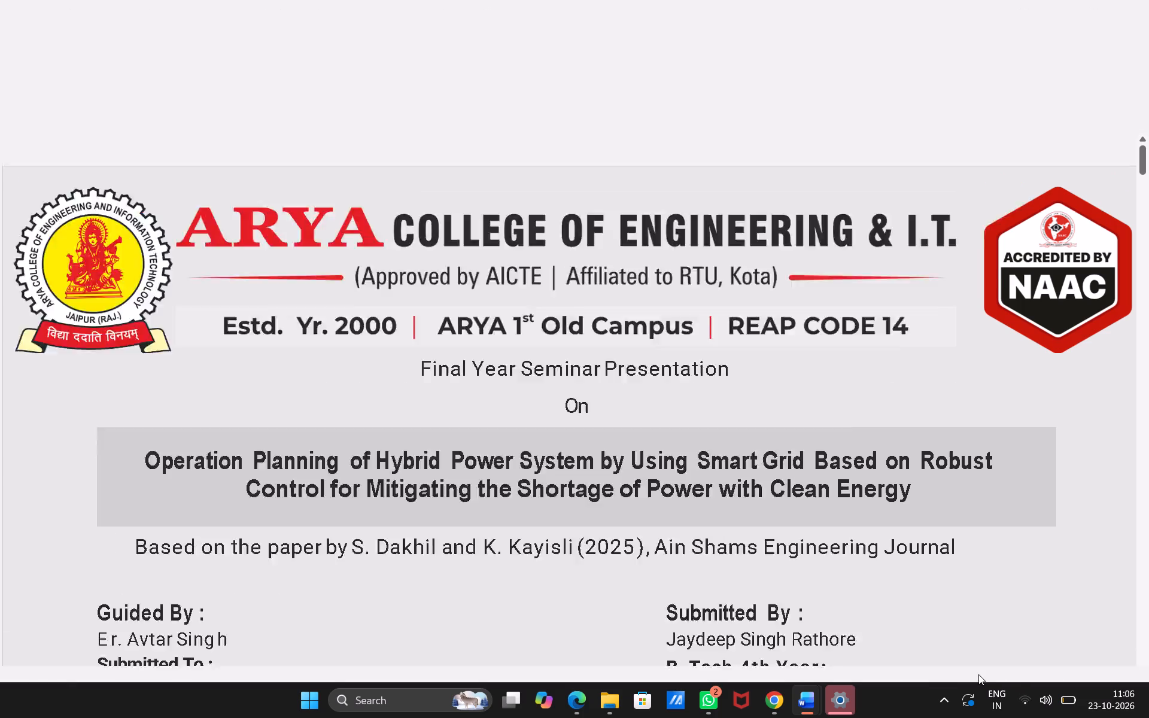
Examine the seminar document's title page and Introduction page in Print Layout, returning to the title page.
key(Down)
key(Down)
key(Down)
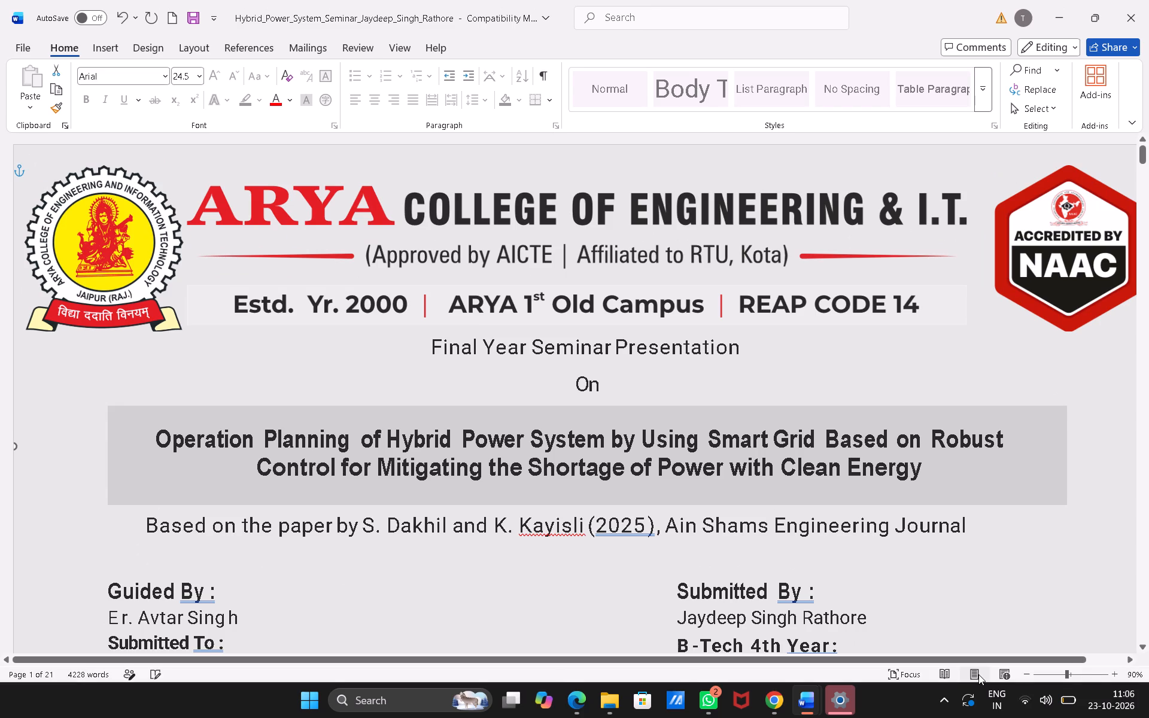
click(978, 676)
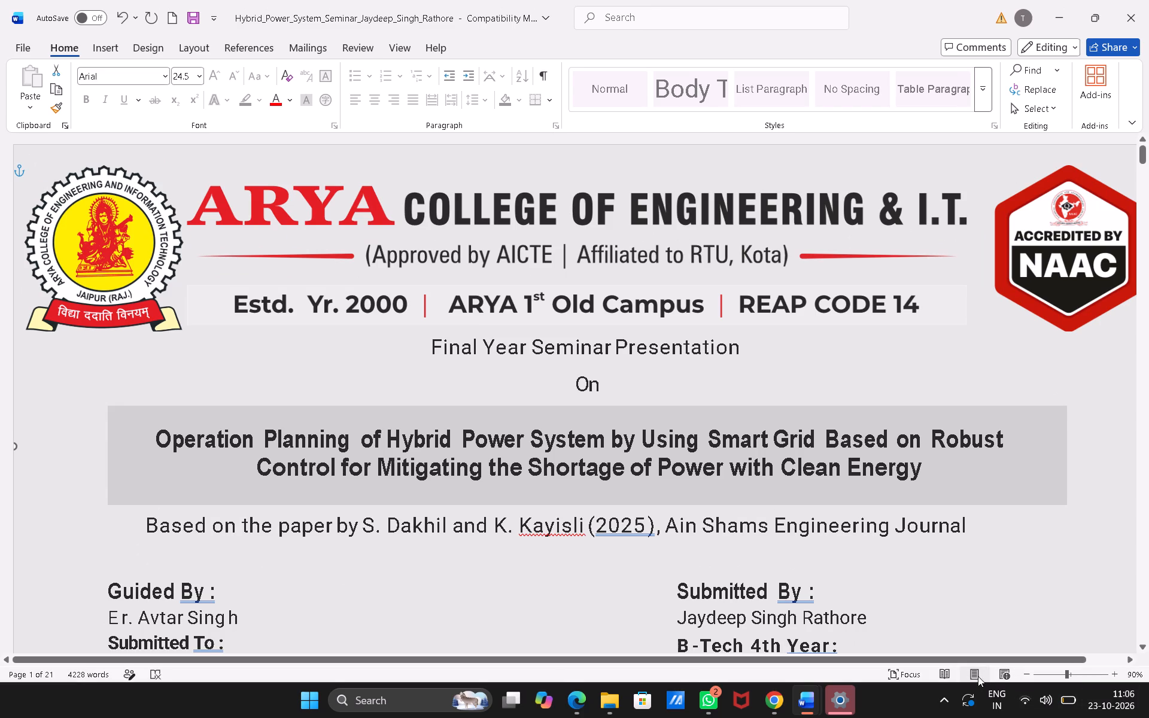
double_click(978, 676)
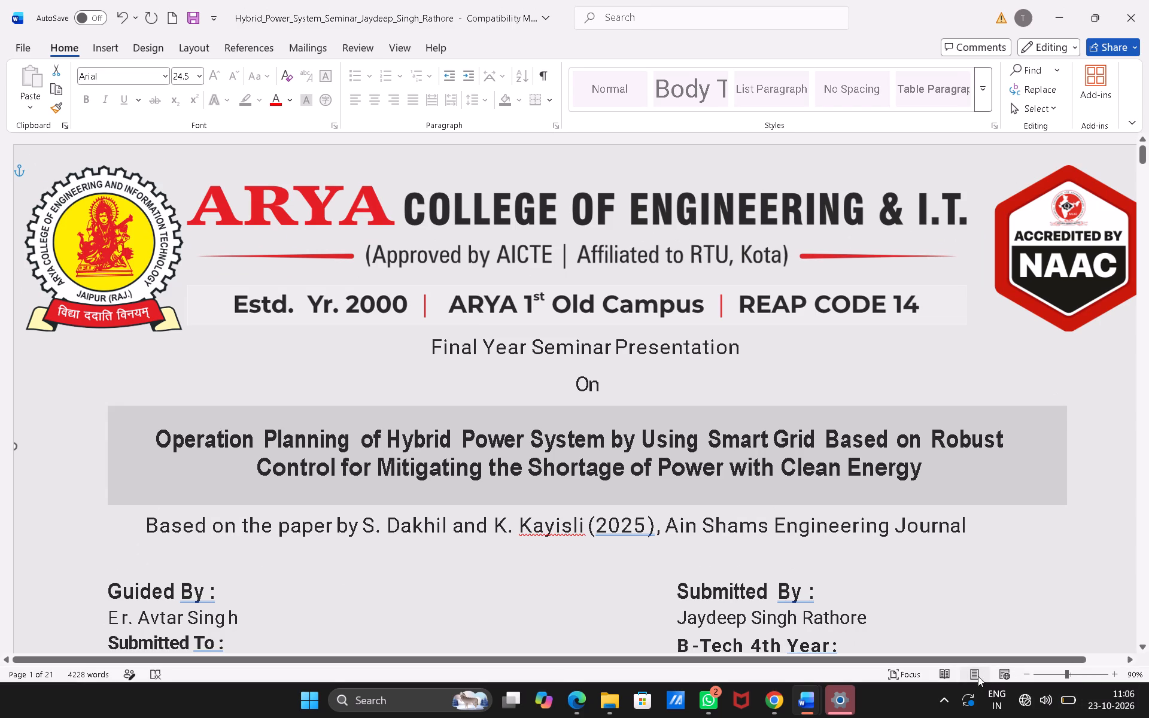
double_click(978, 676)
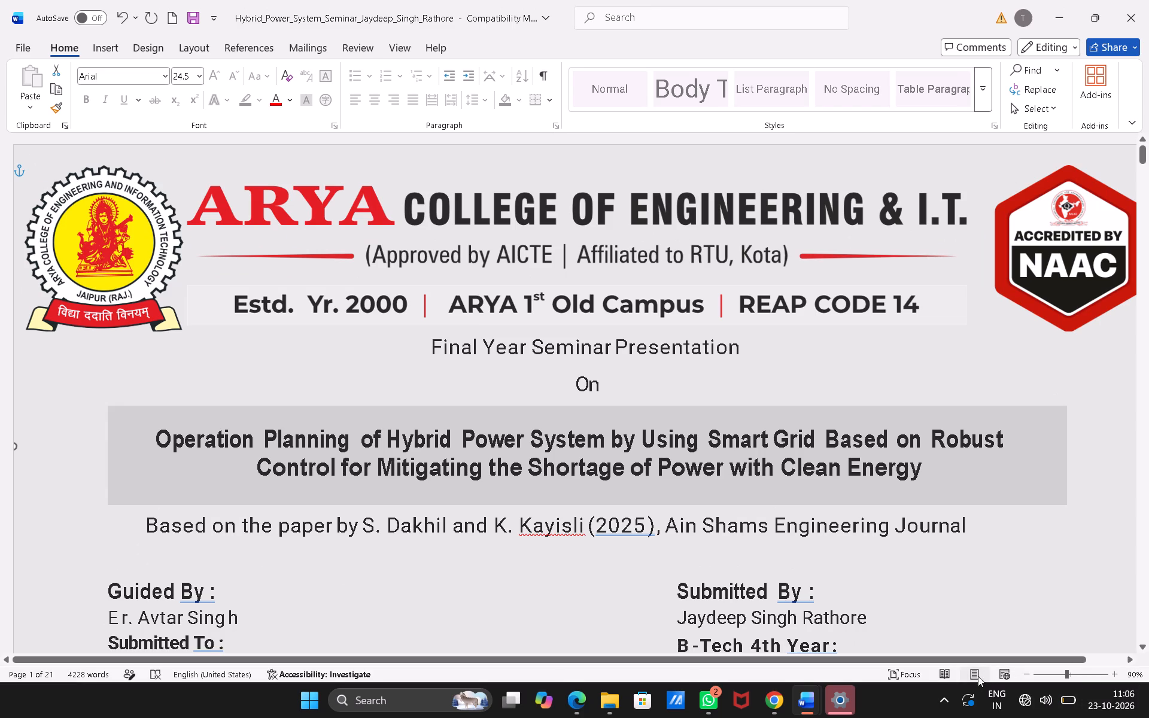
scroll(667, 619, down, 3)
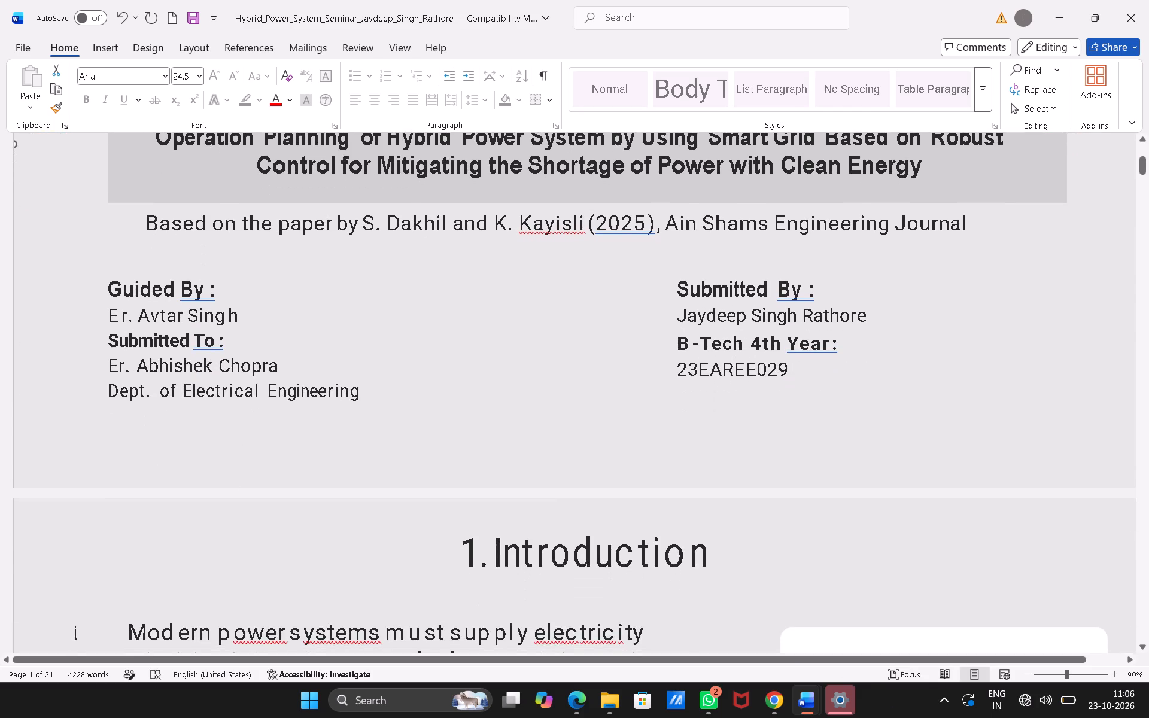
scroll(667, 619, down, 3)
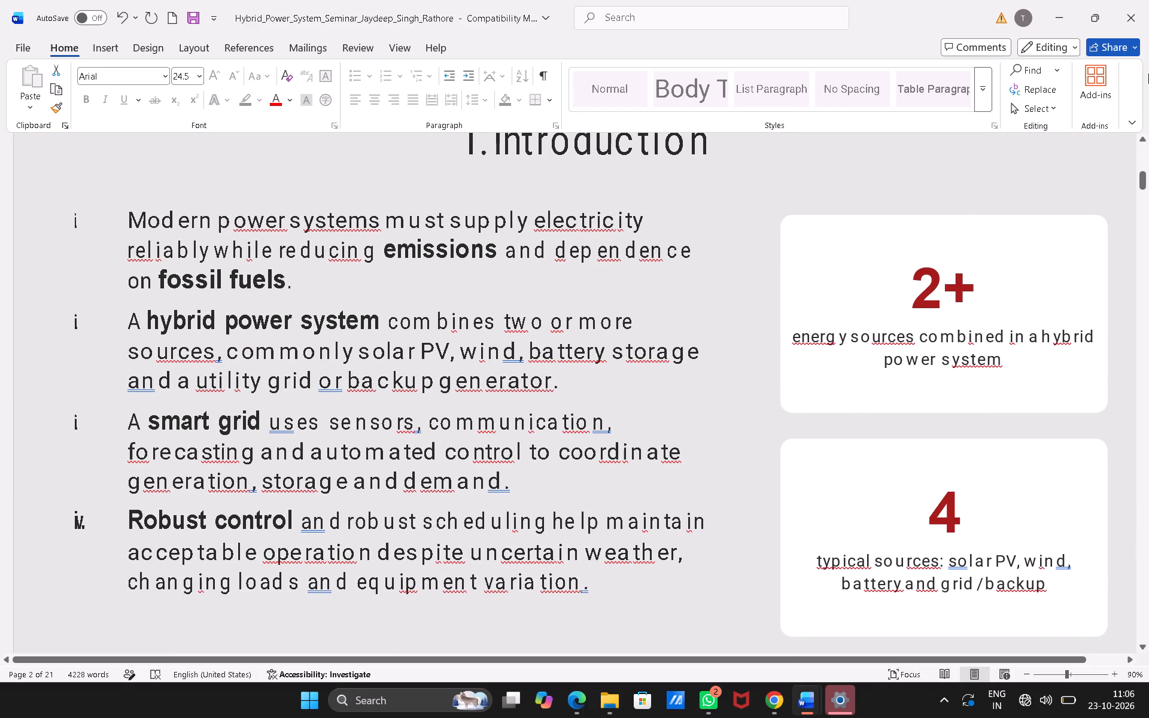
drag(1143, 177, 1143, 177)
drag(1143, 177, 1147, 151)
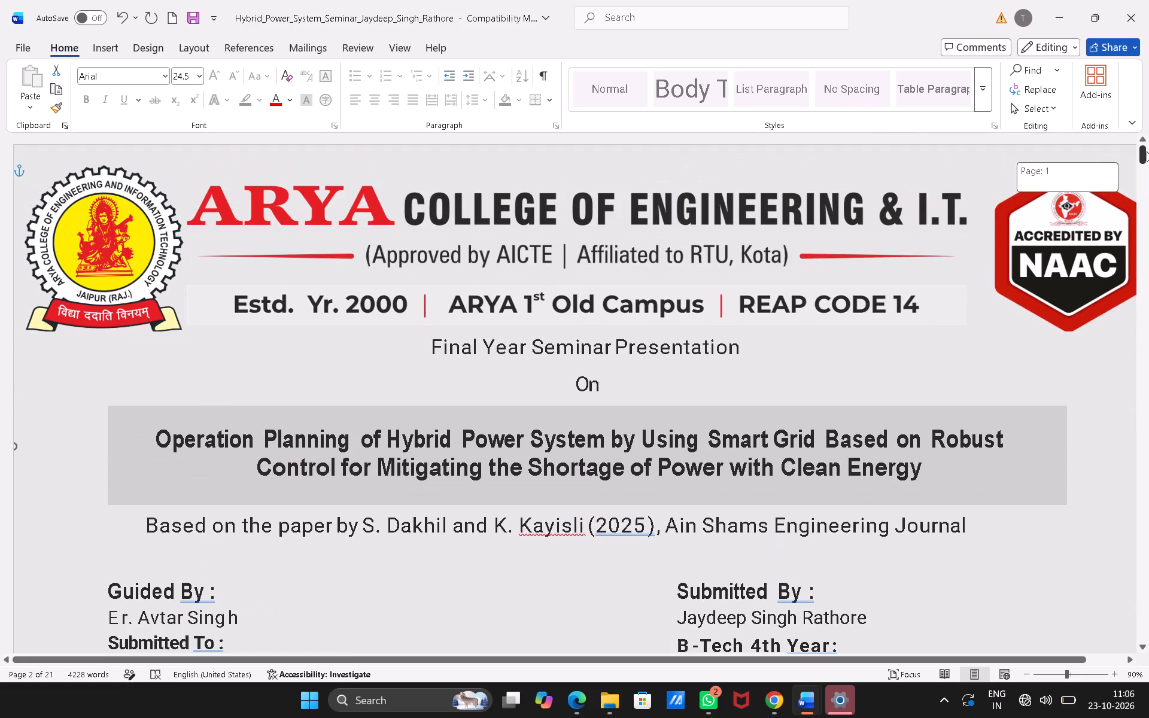
drag(1147, 151, 1145, 153)
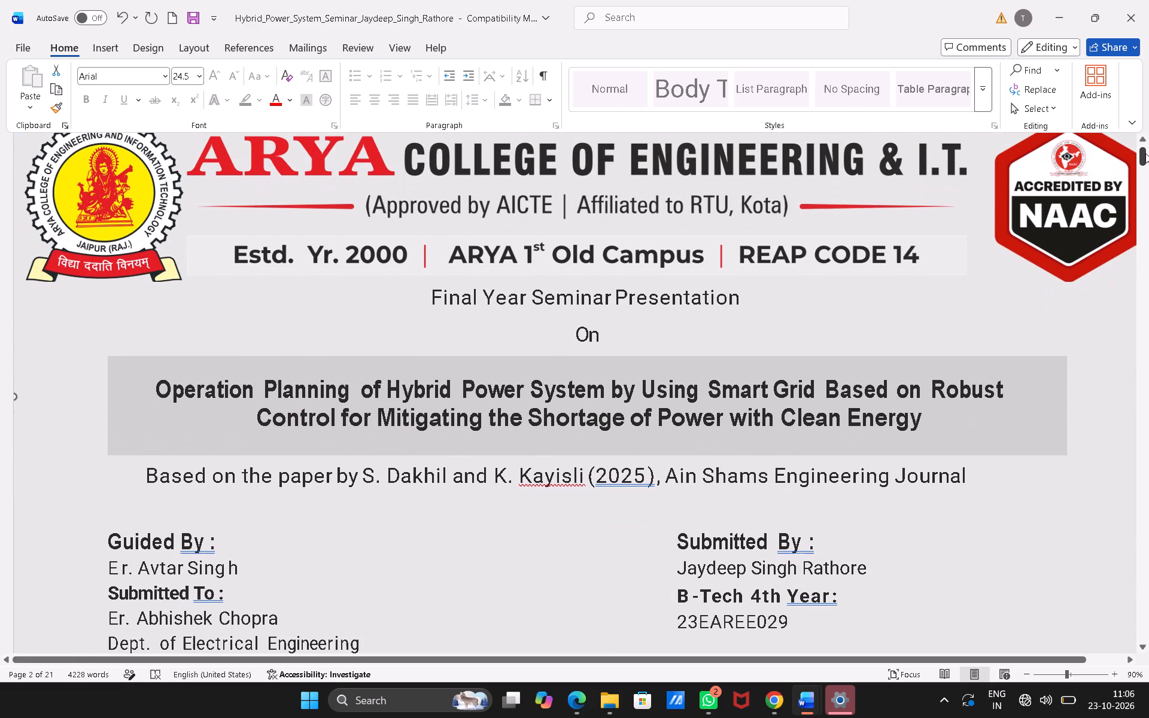
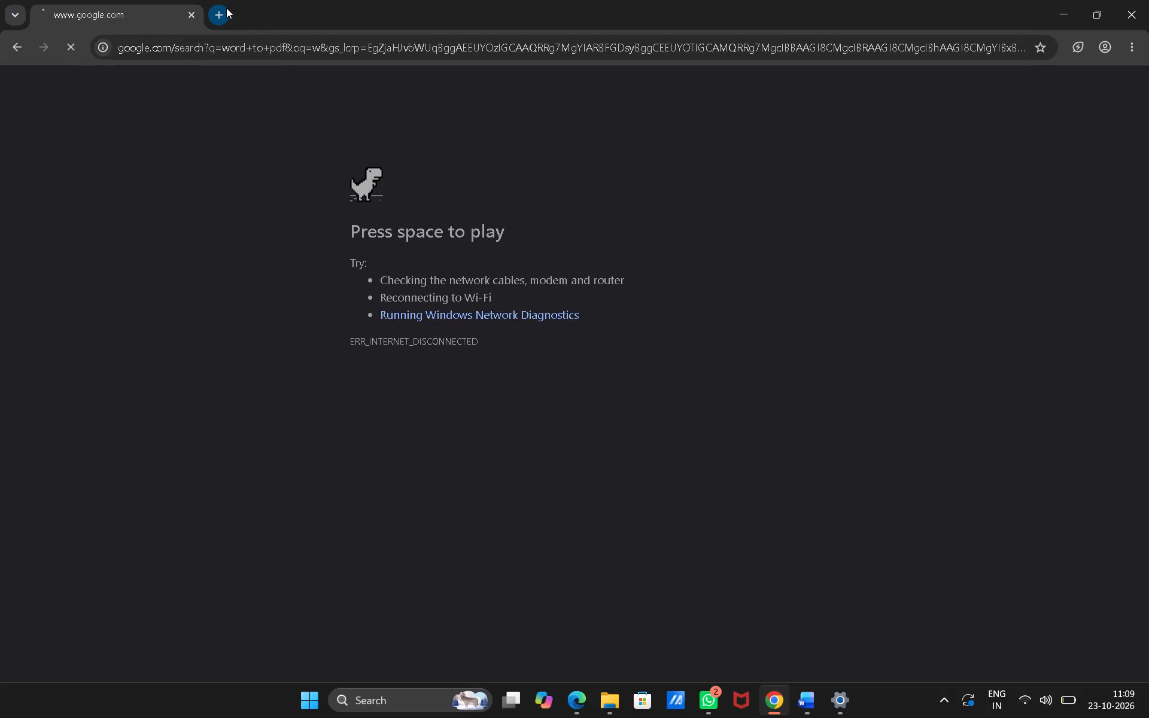
Switch to Chrome and replace the failed Google search tab with a new blank tab.
drag(226, 8, 193, 6)
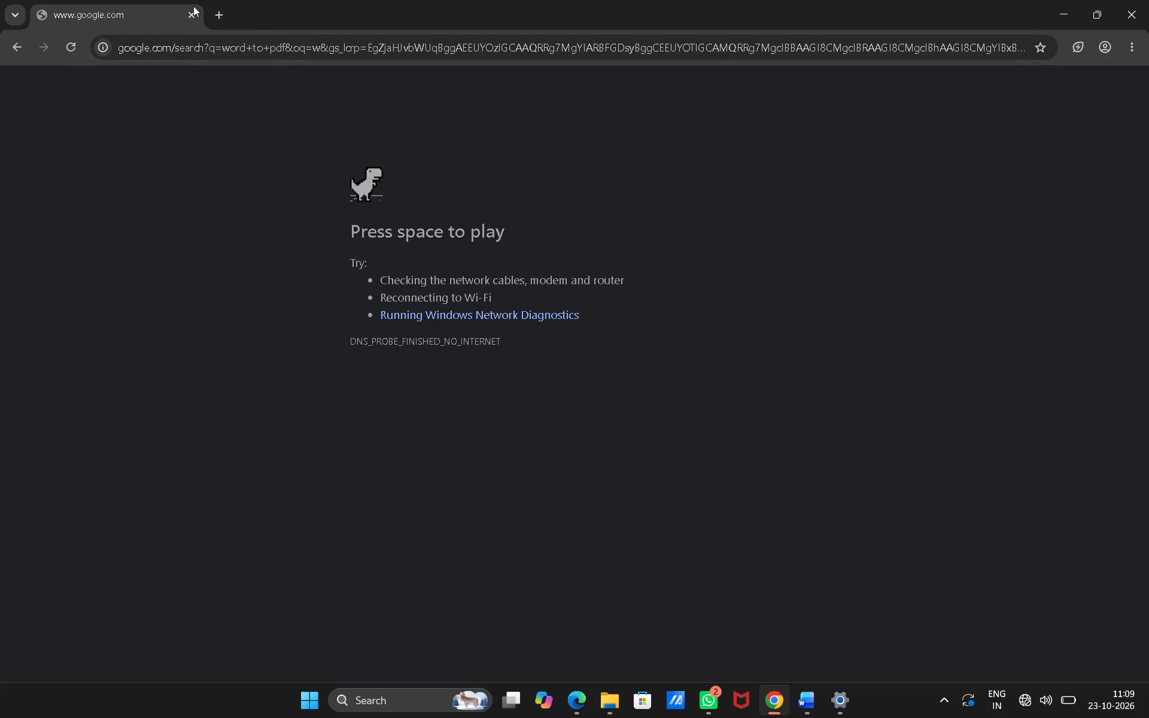
drag(193, 6, 189, 12)
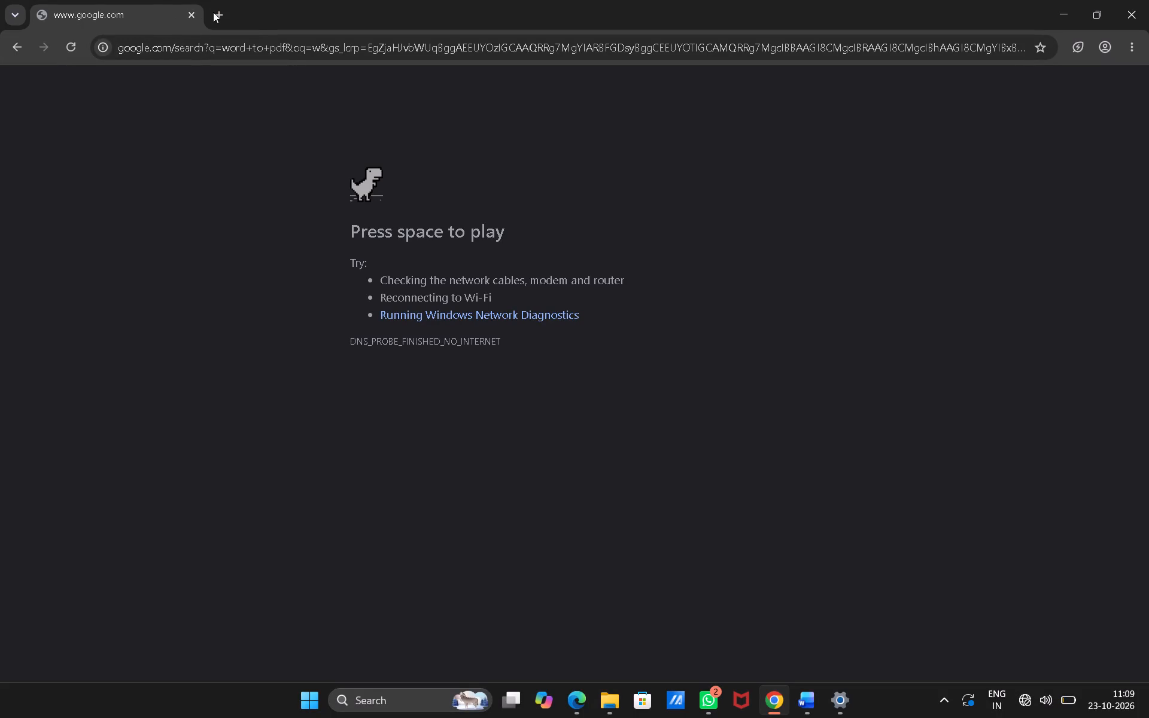
click(219, 11)
click(219, 16)
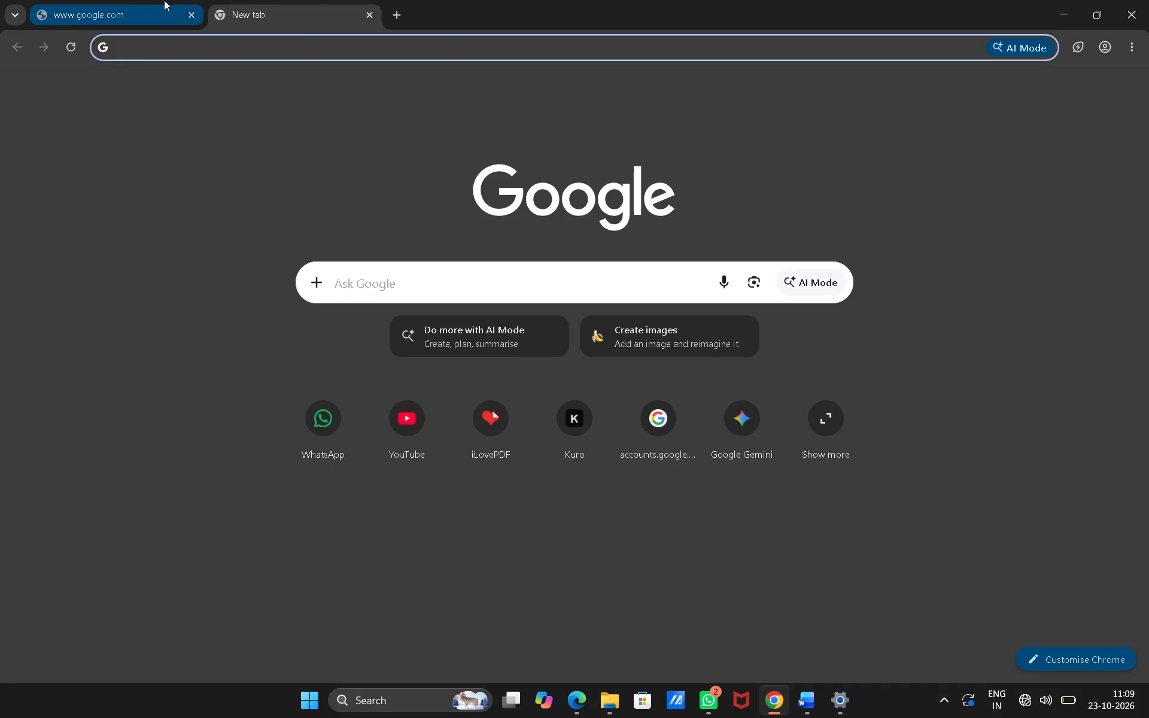
click(190, 16)
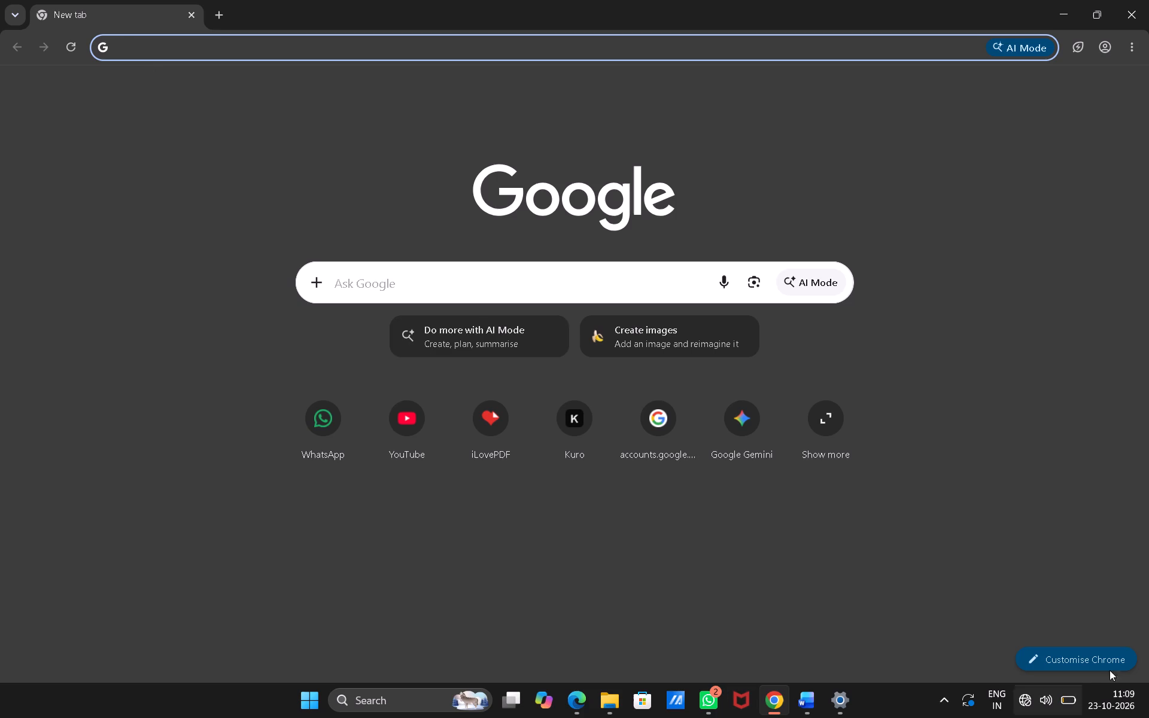
Open the system's network quick settings to restore the internet connection.
click(1035, 700)
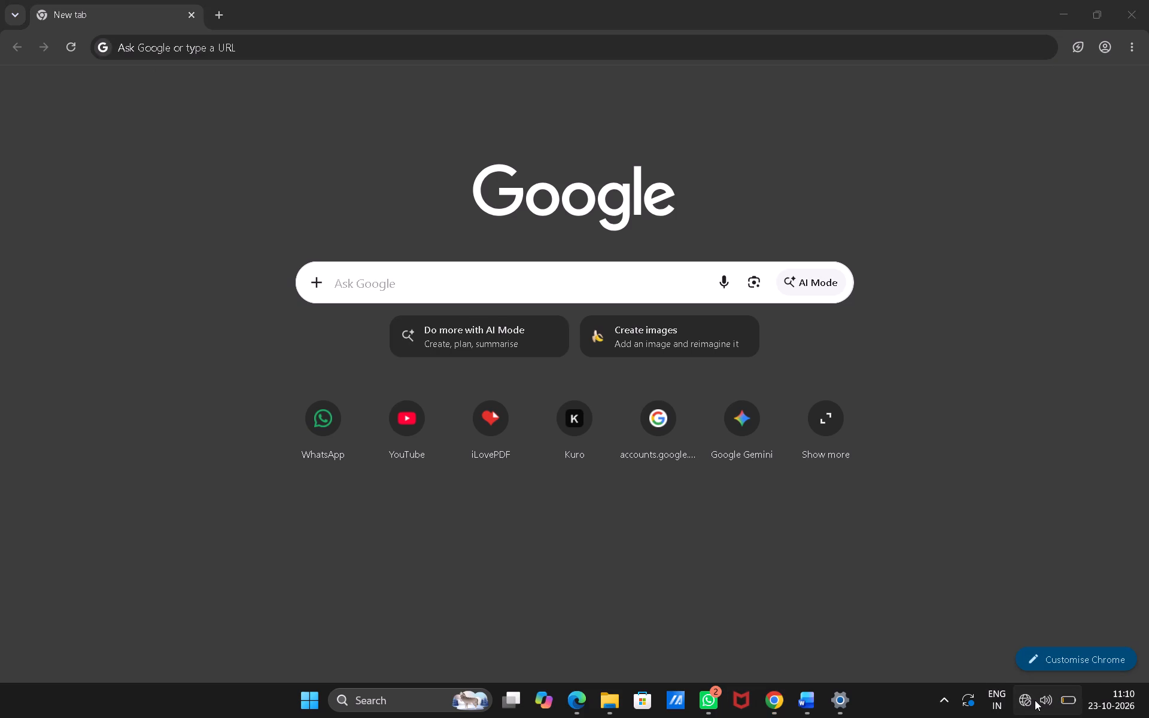
Connect the computer to the iPhone Wi-Fi network in place of the current network and close the network settings.
click(1035, 700)
click(1025, 702)
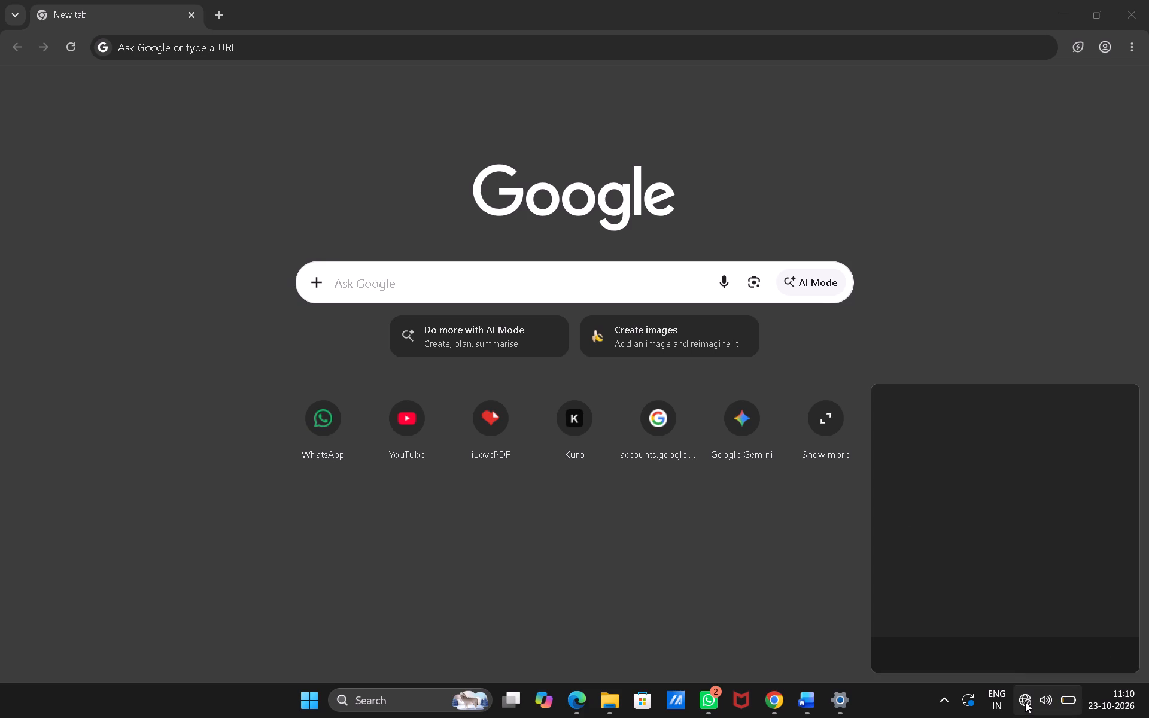
click(945, 415)
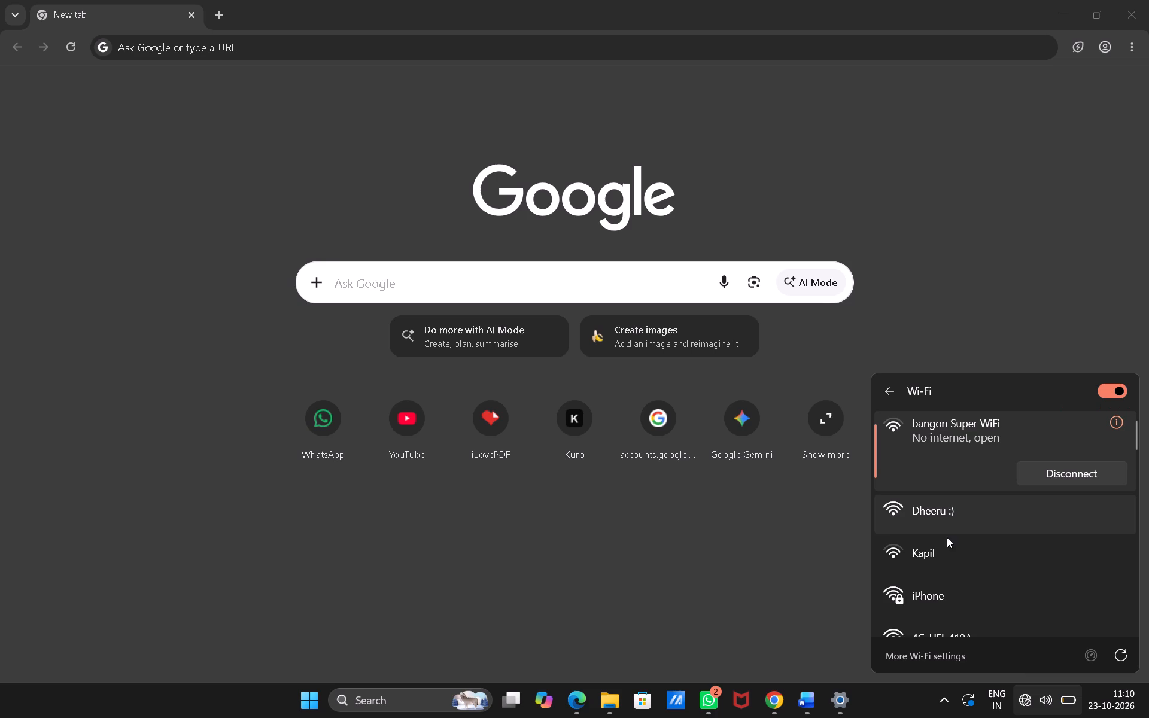
click(928, 598)
click(1049, 619)
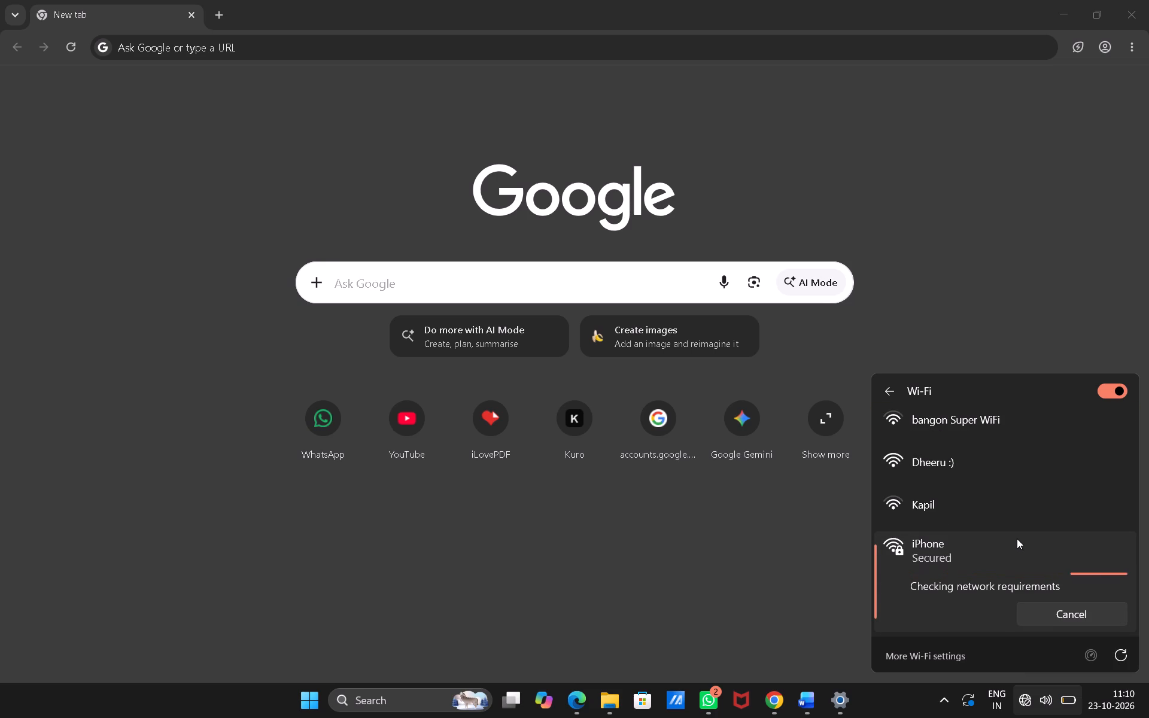
scroll(949, 549, down, 1)
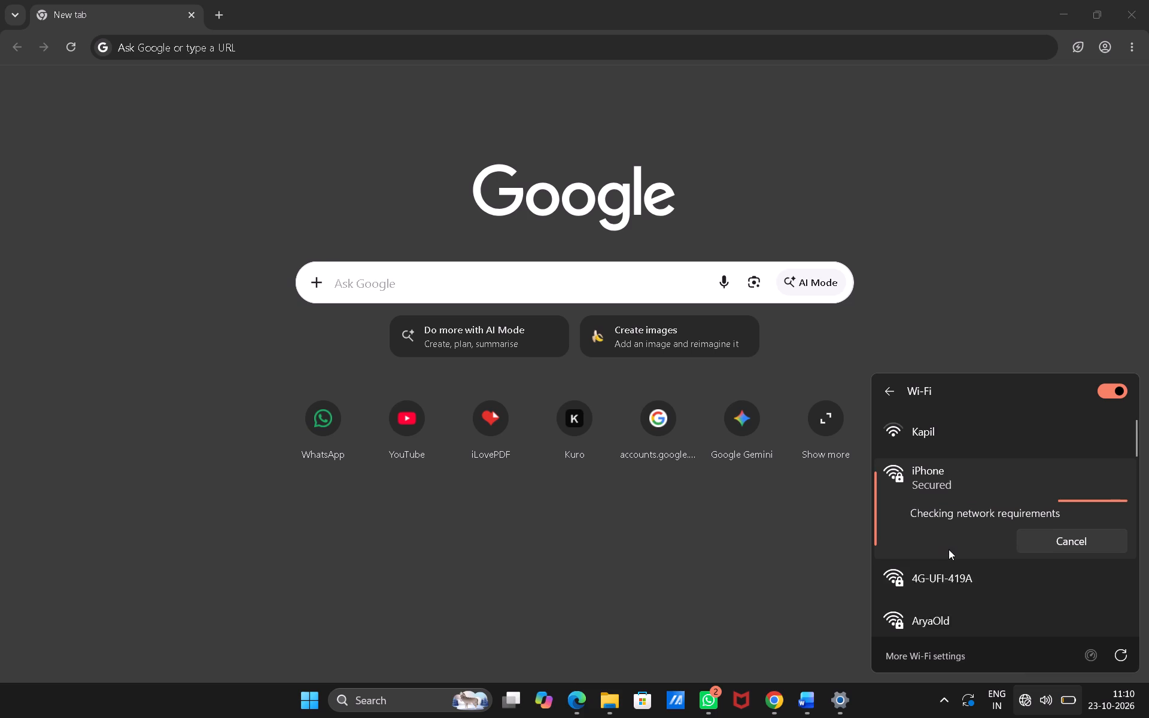
scroll(949, 549, down, 1)
scroll(949, 549, up, 1)
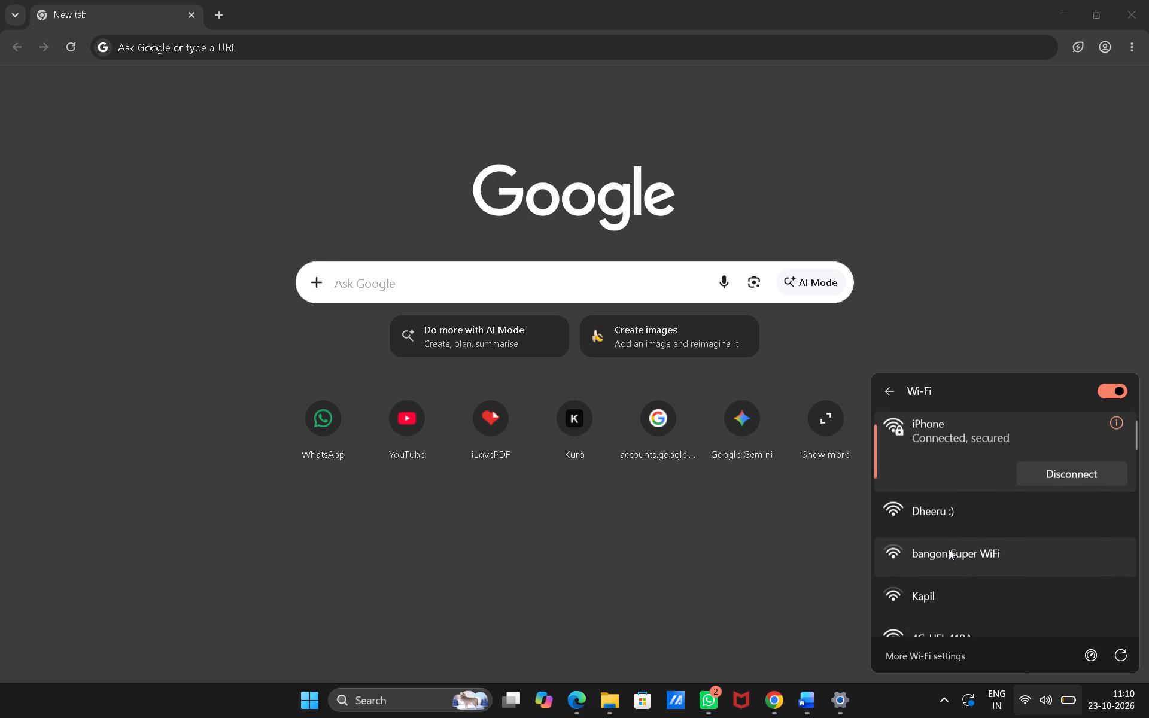
click(986, 355)
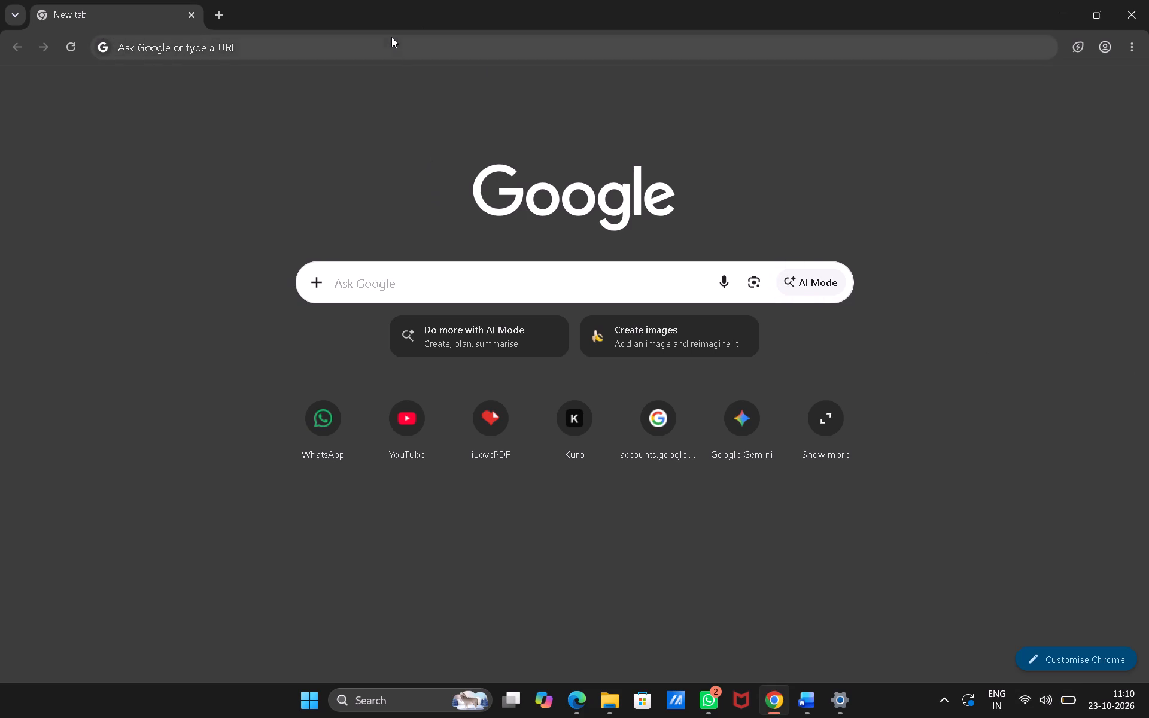
Search Google for "word to ppt" in the blank Chrome tab.
click(391, 37)
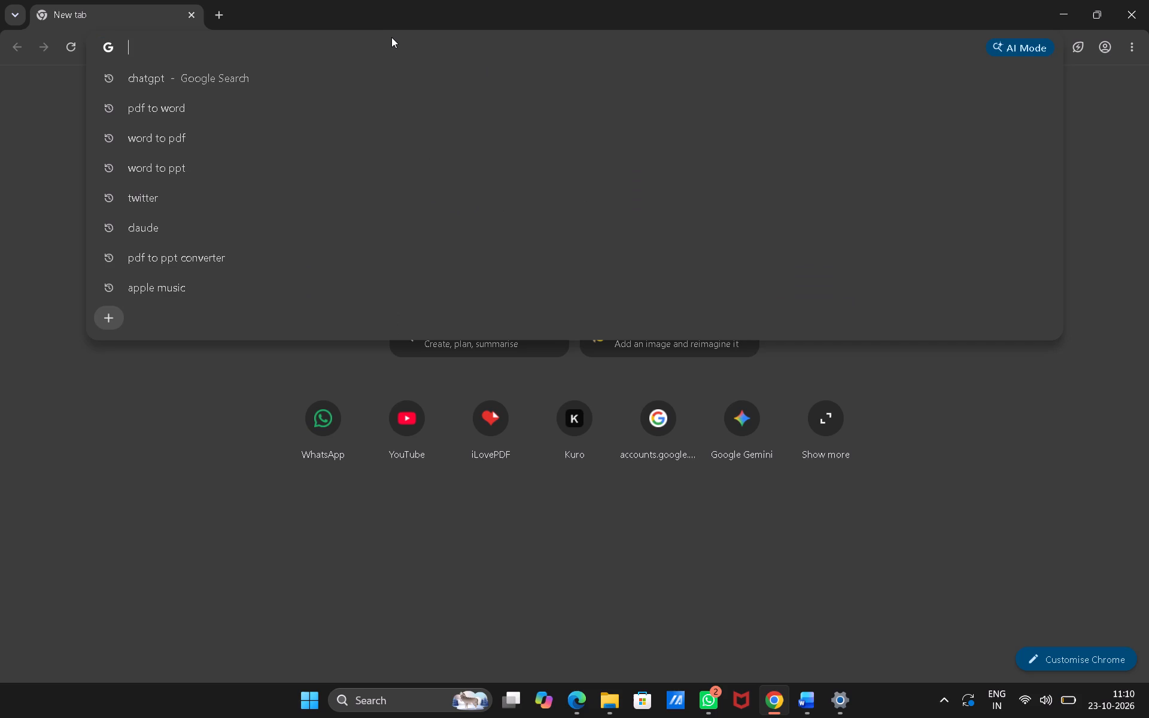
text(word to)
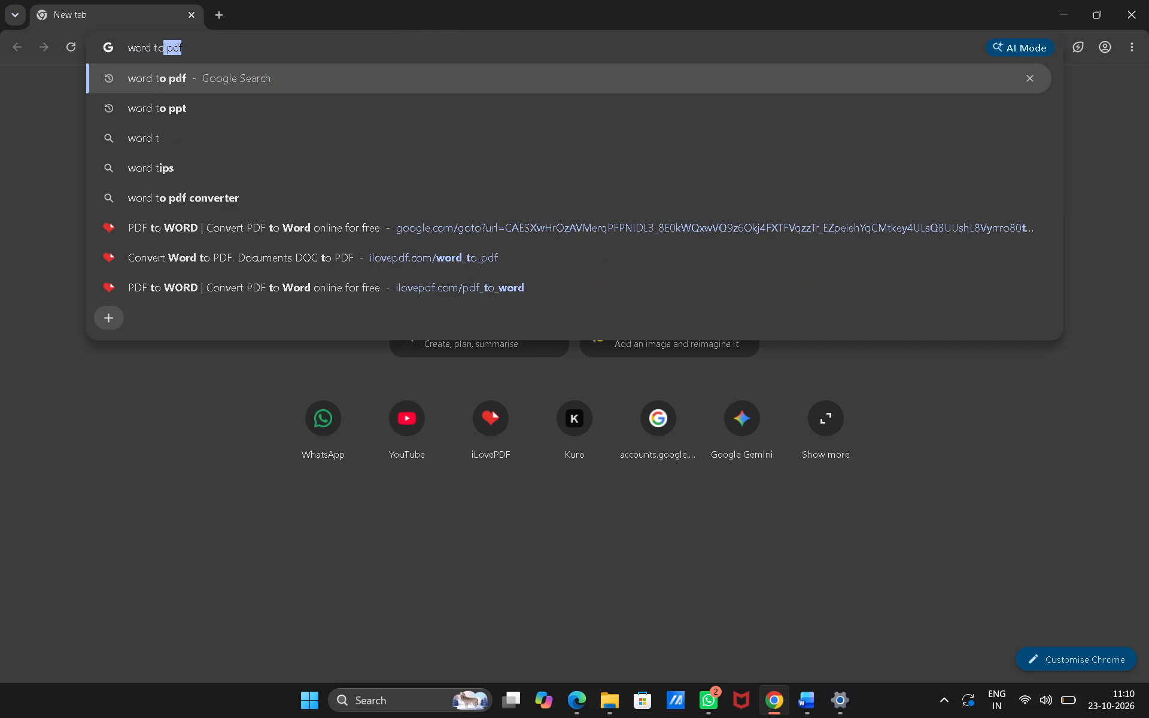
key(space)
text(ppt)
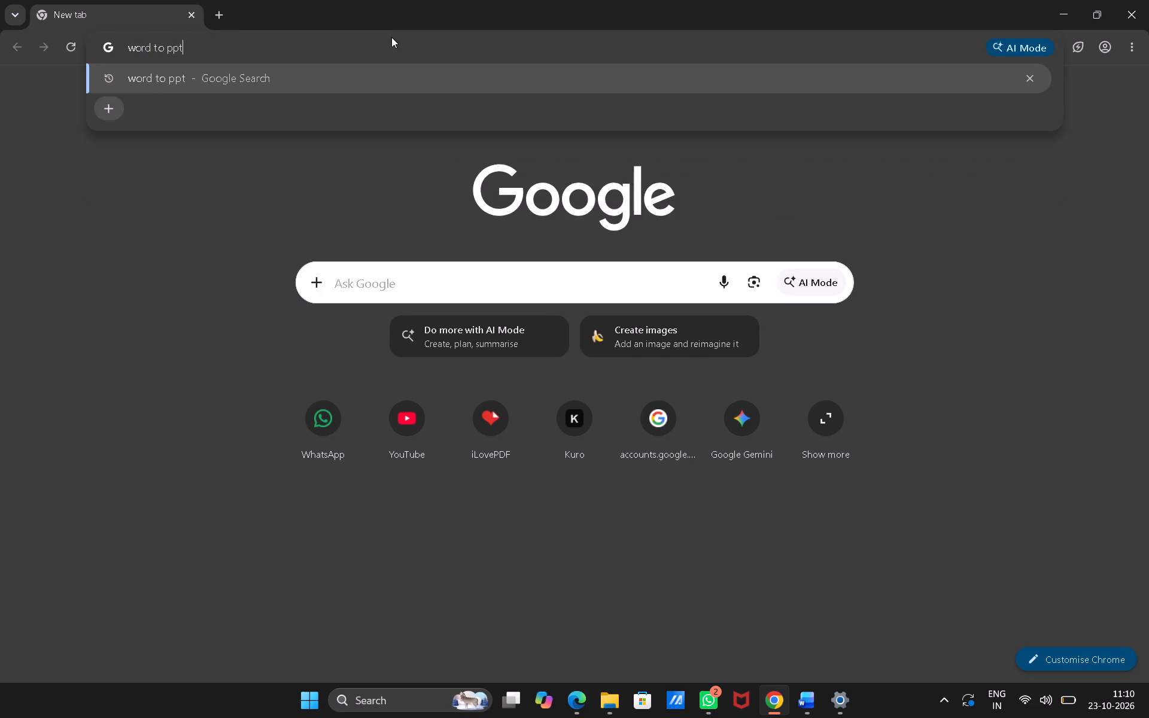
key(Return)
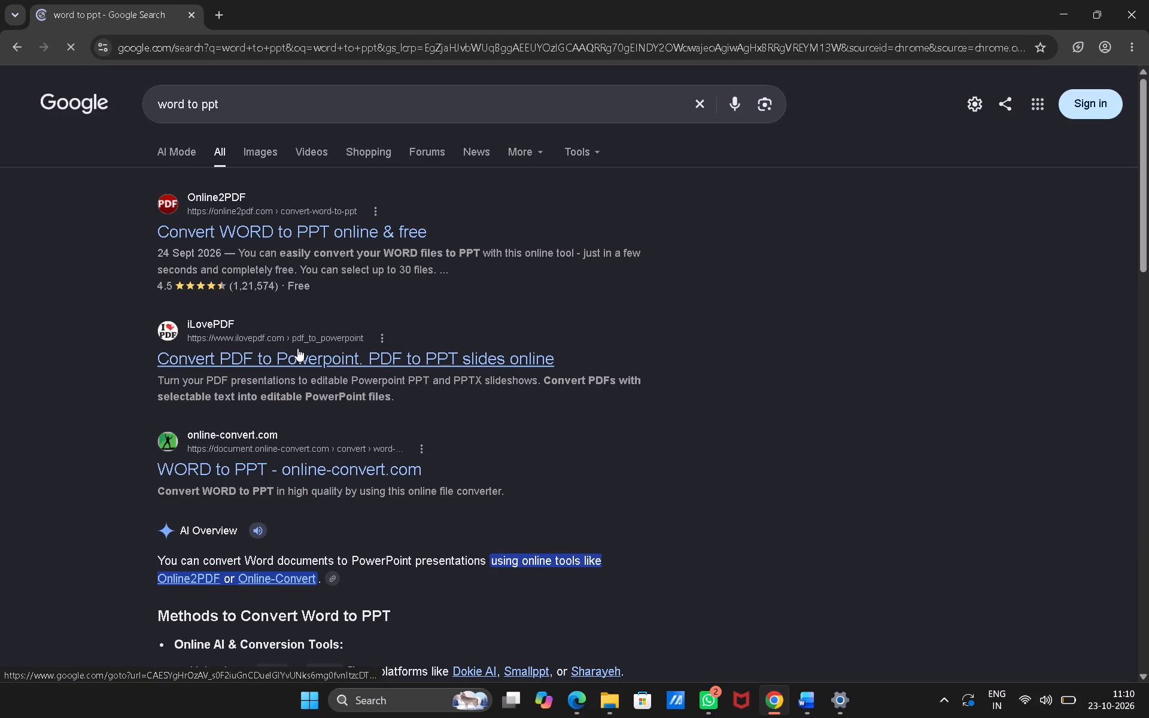
Open the Online2PDF result "Convert WORD to PPT online & free" from the word to ppt search.
click(297, 348)
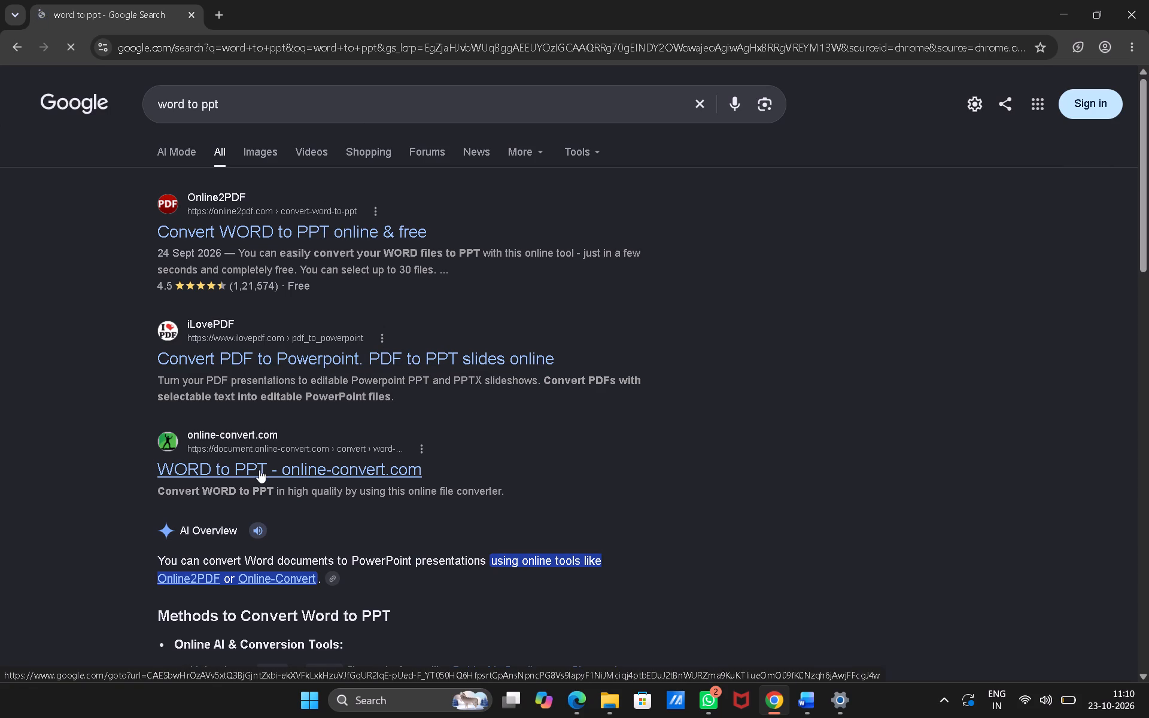
click(267, 224)
click(267, 224)
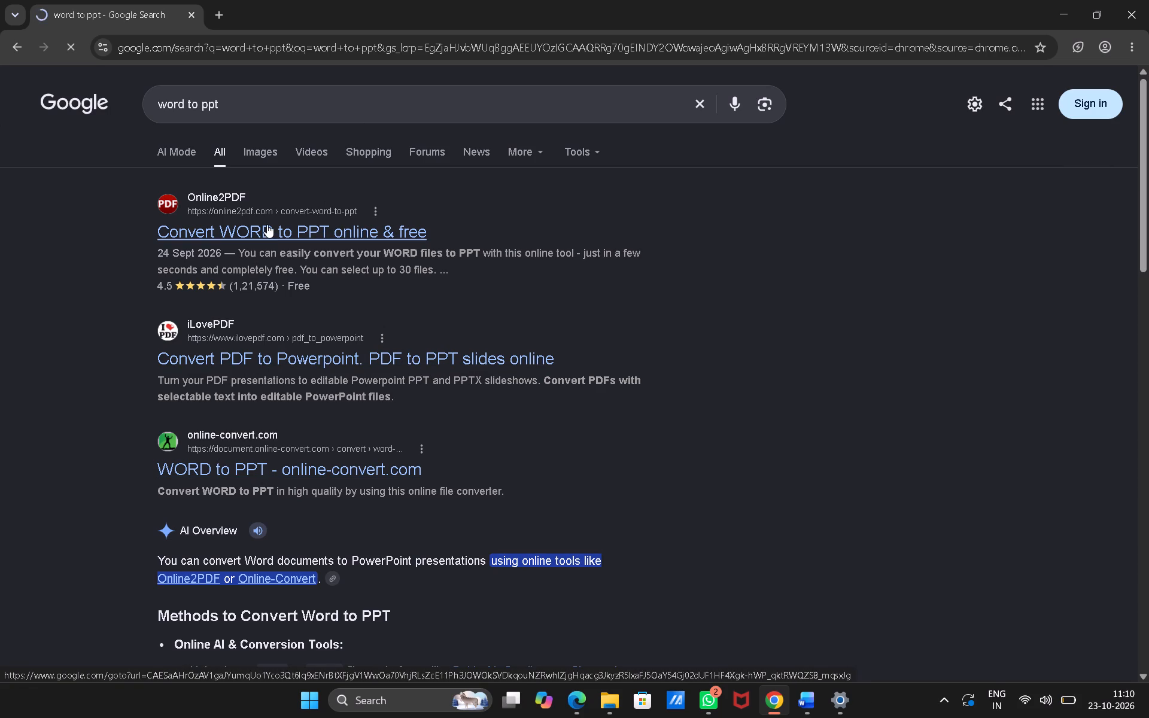
Search Google for "word to ppt" in a separate new tab.
click(215, 17)
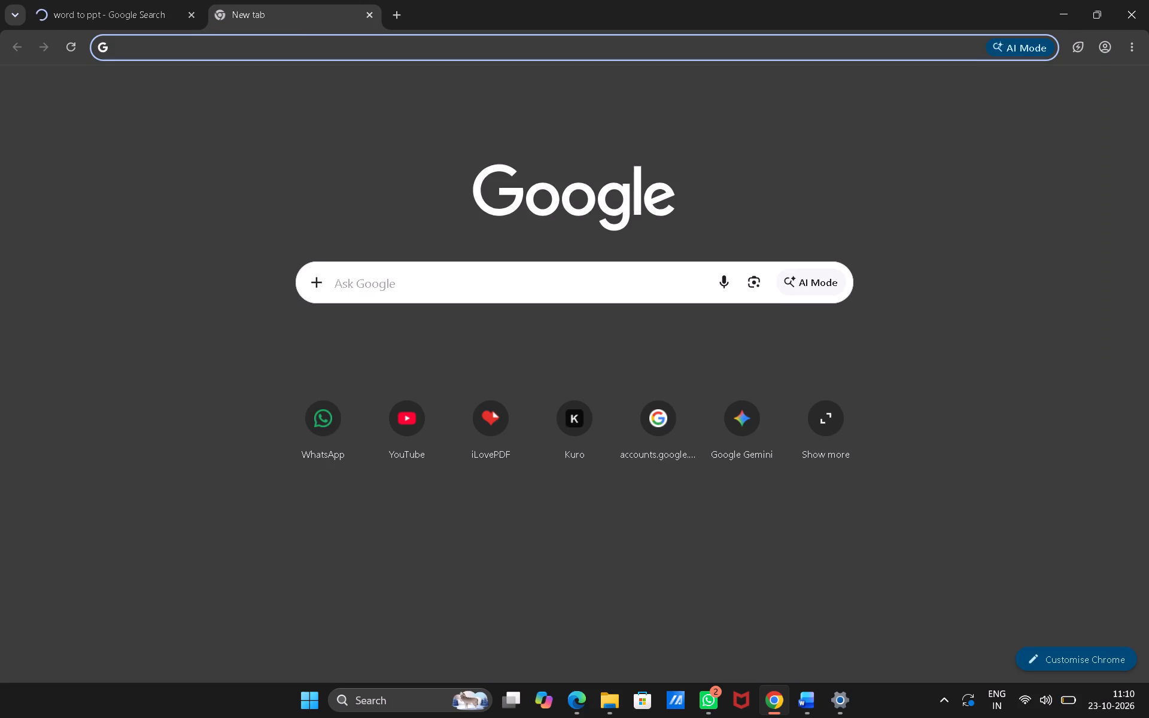
text(word to)
key(space)
text(pp)
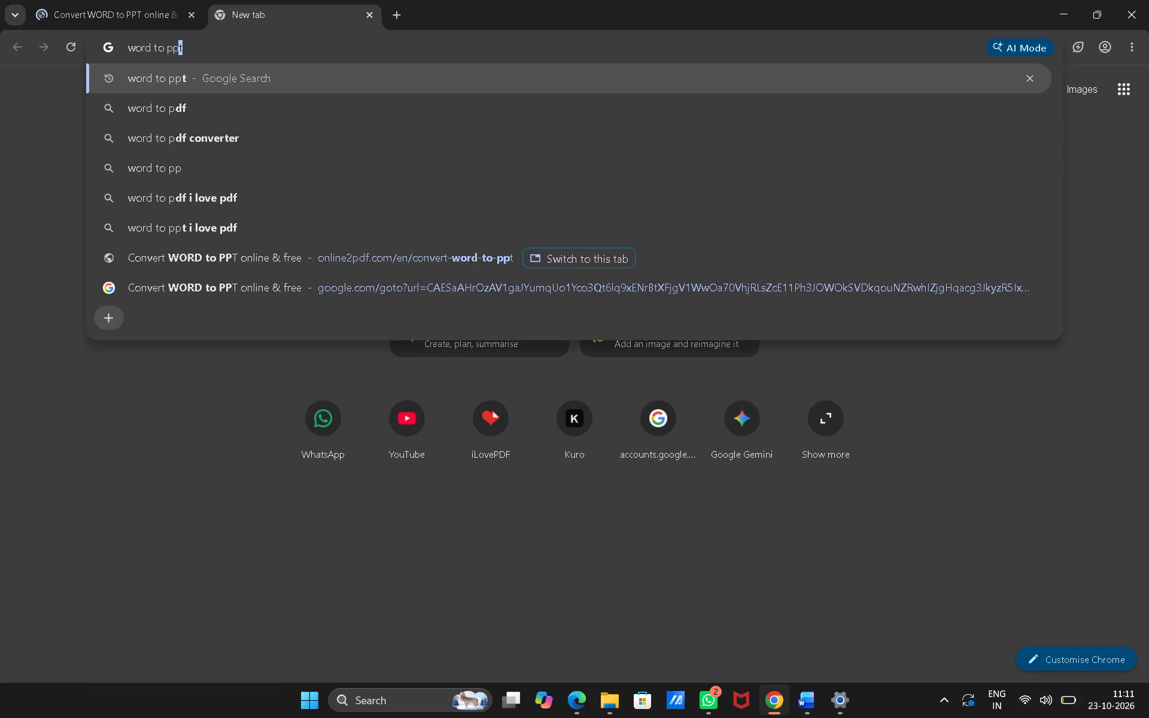
key(Return)
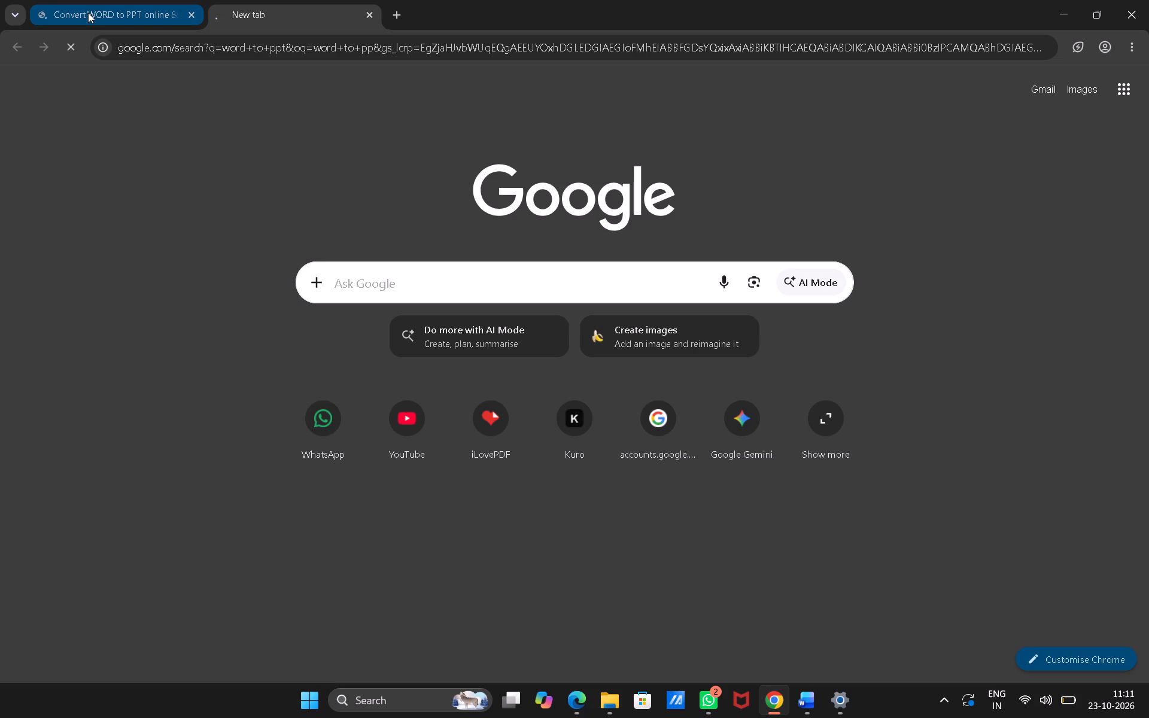
Add the most recently modified Hybrid_Power_System_Seminar Word document from Downloads to the Online2PDF WORD to PPT converter.
click(91, 16)
scroll(357, 496, down, 1)
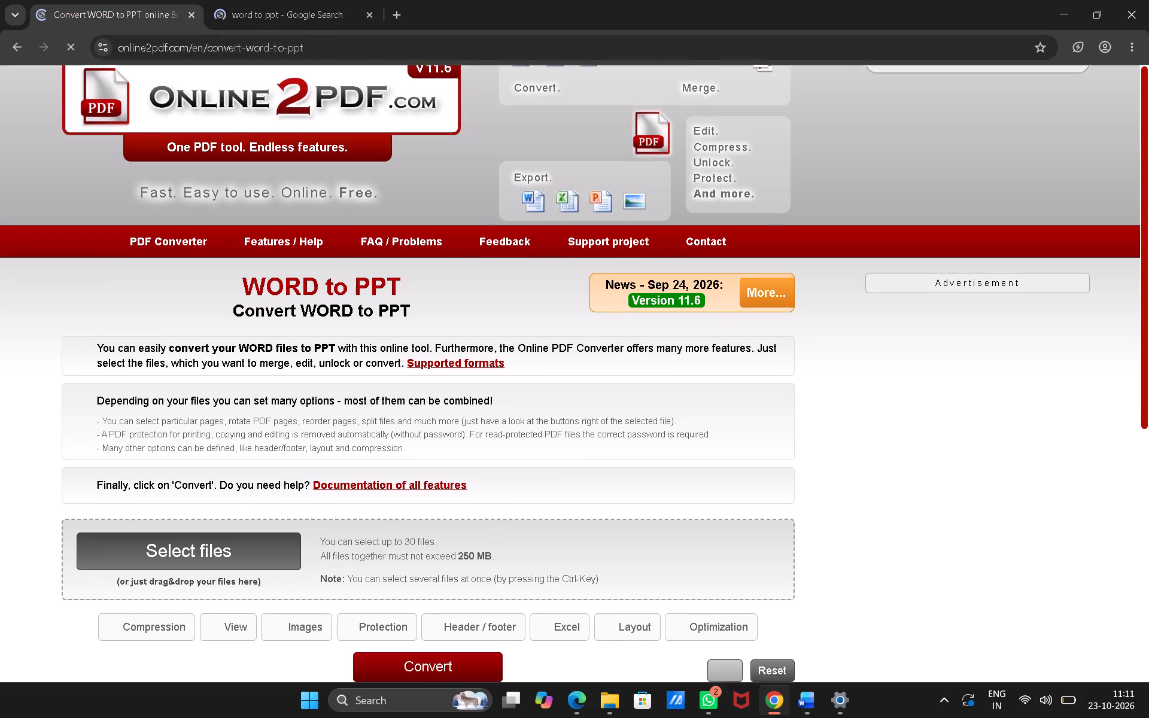
scroll(357, 496, down, 1)
click(266, 468)
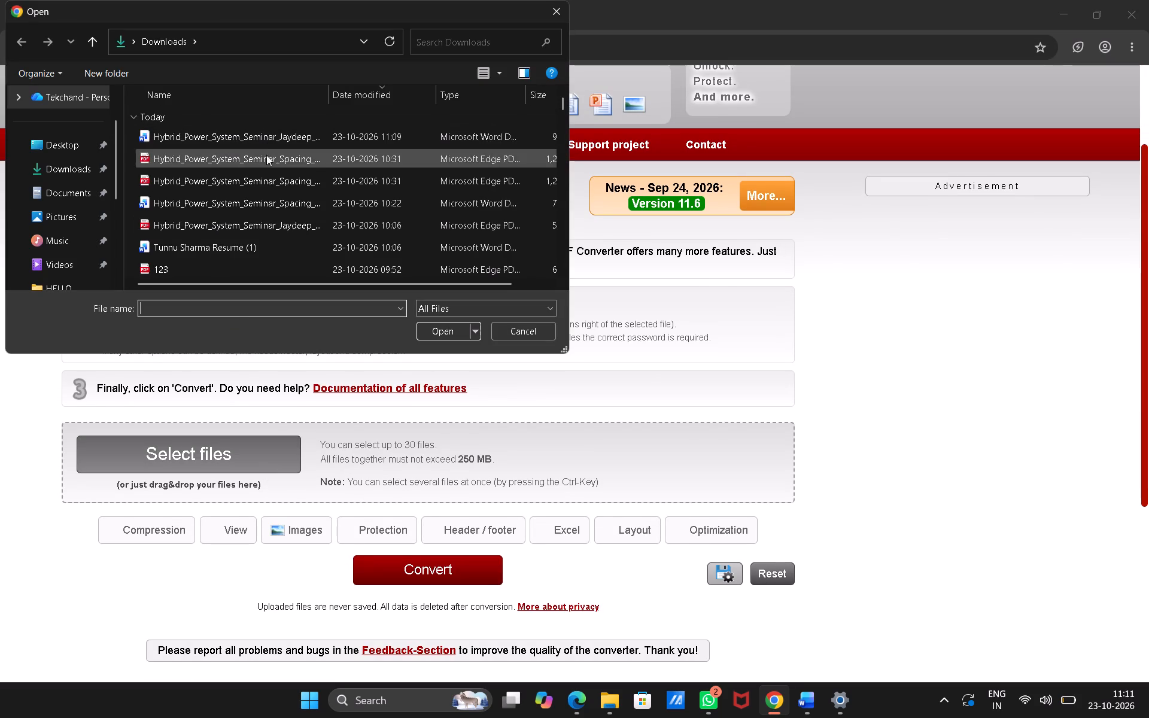
click(272, 144)
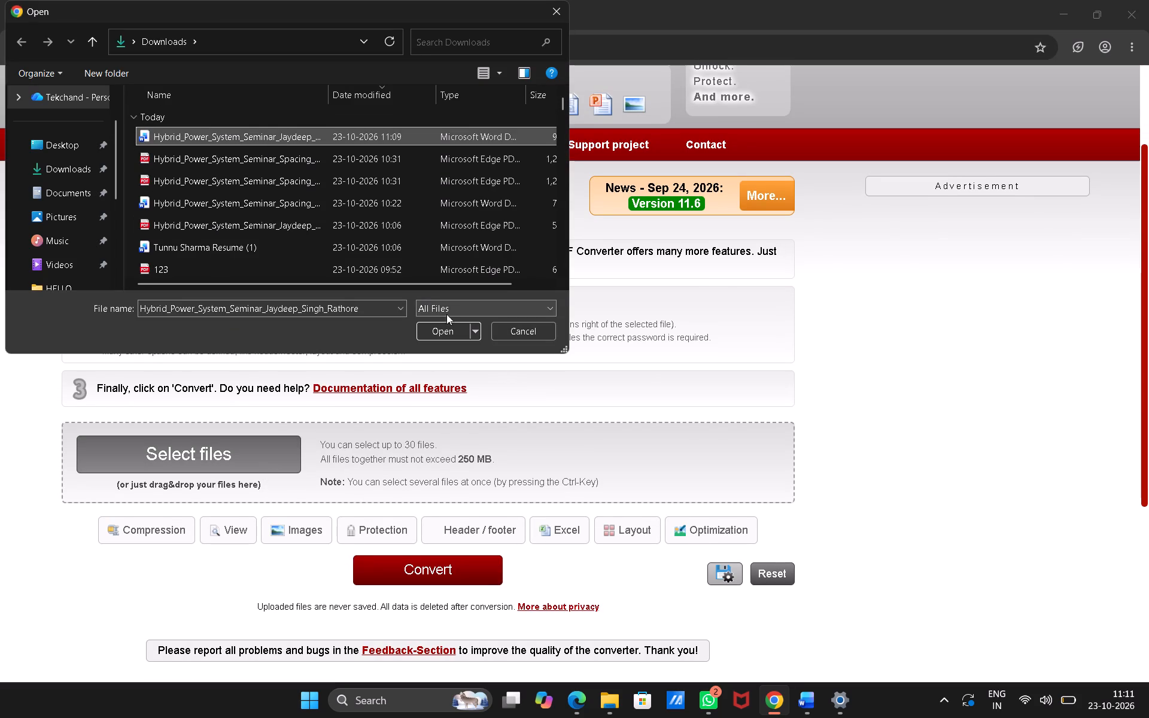
click(445, 327)
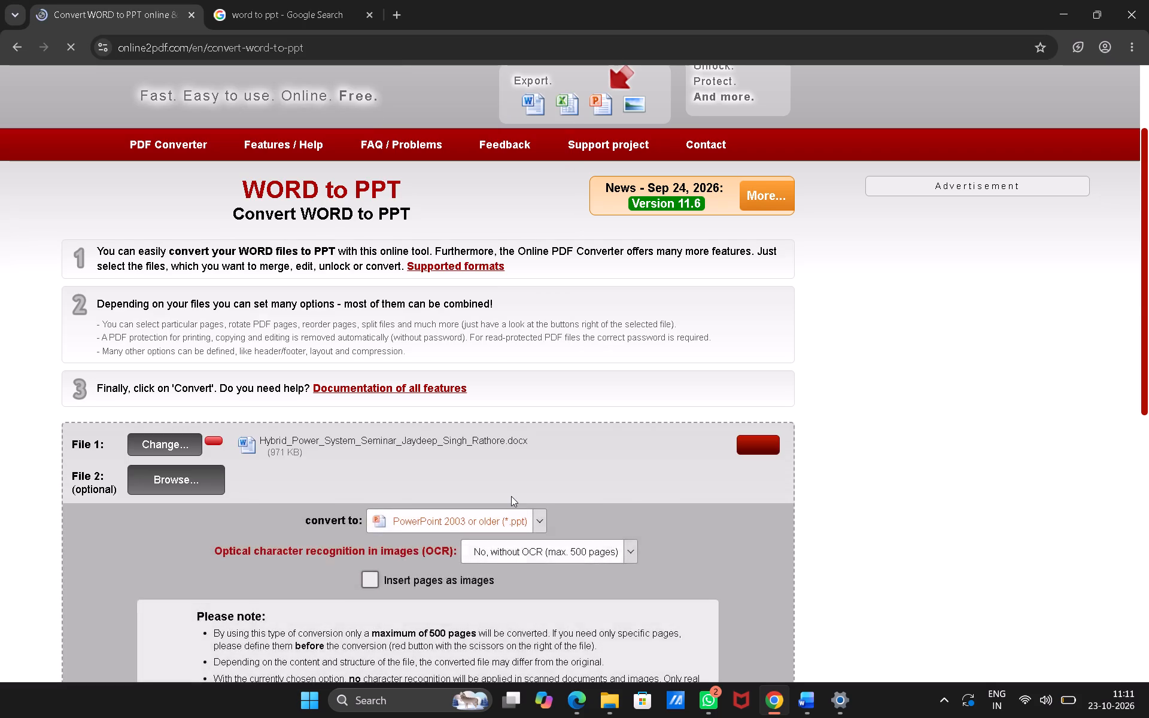
Start converting the added seminar document to PowerPoint 2003 or older (*.ppt) format without OCR.
scroll(511, 496, down, 3)
click(455, 461)
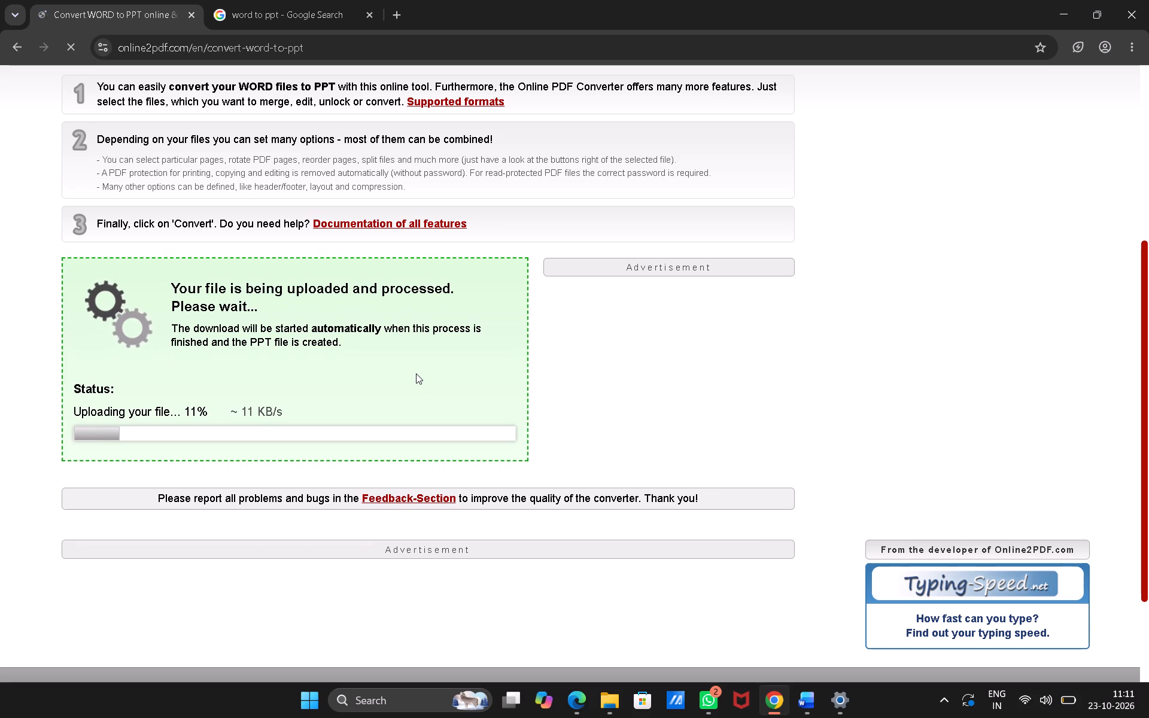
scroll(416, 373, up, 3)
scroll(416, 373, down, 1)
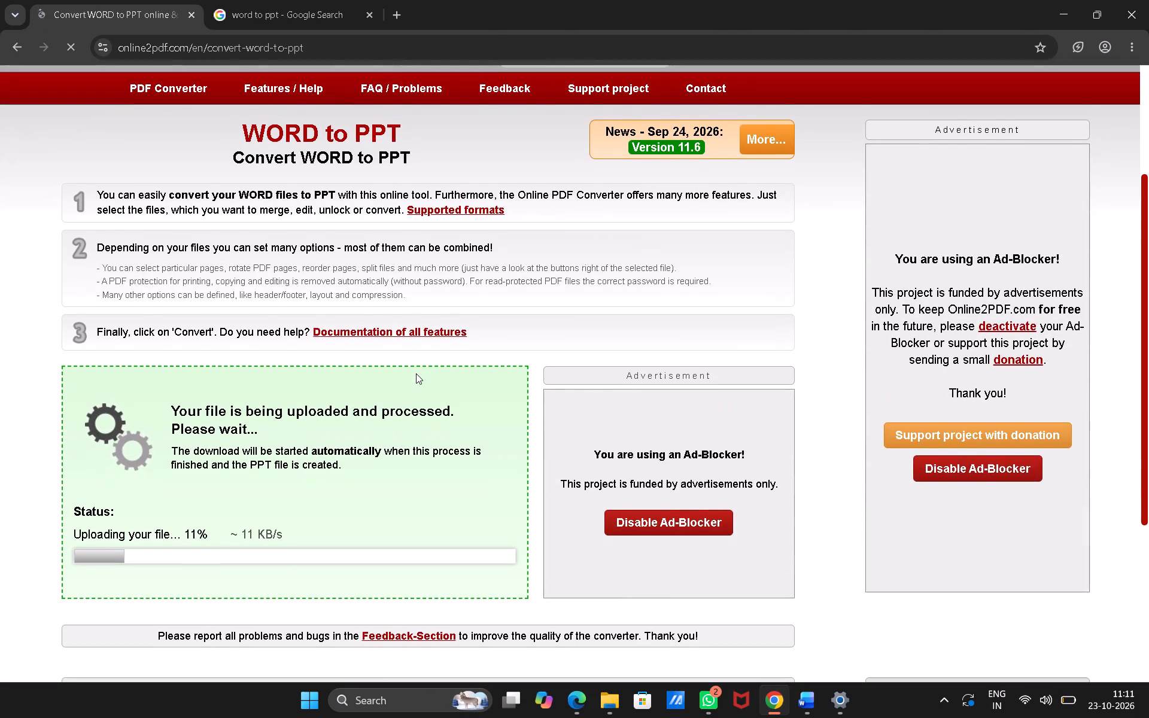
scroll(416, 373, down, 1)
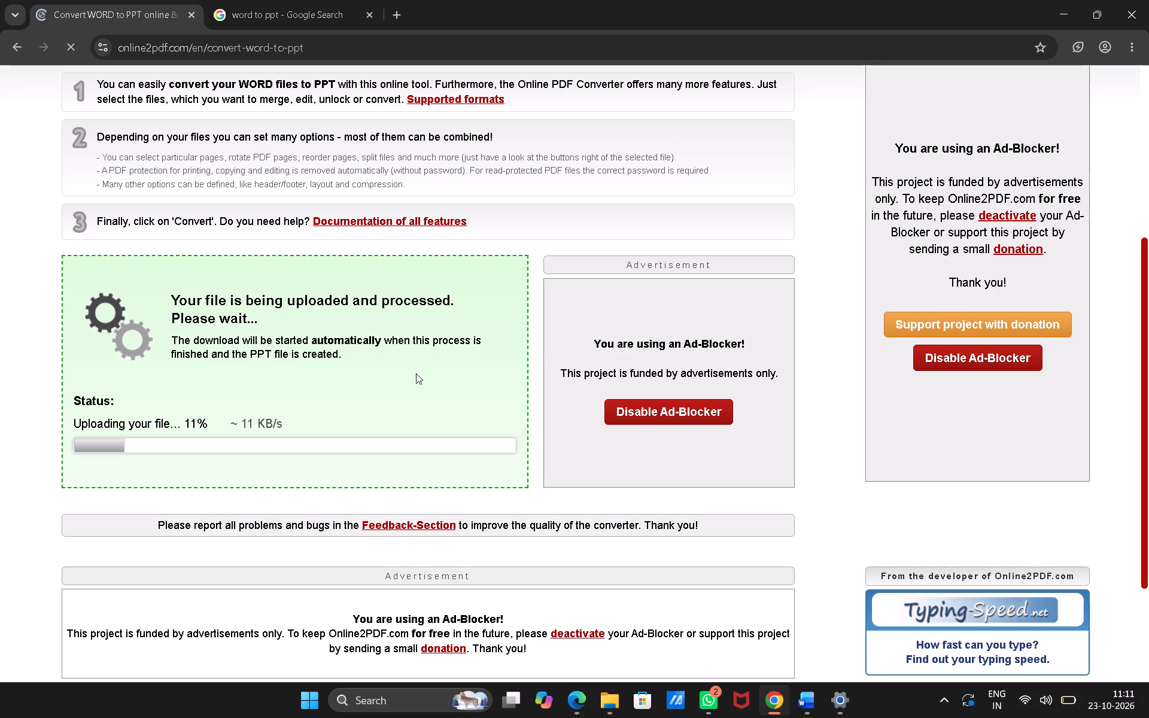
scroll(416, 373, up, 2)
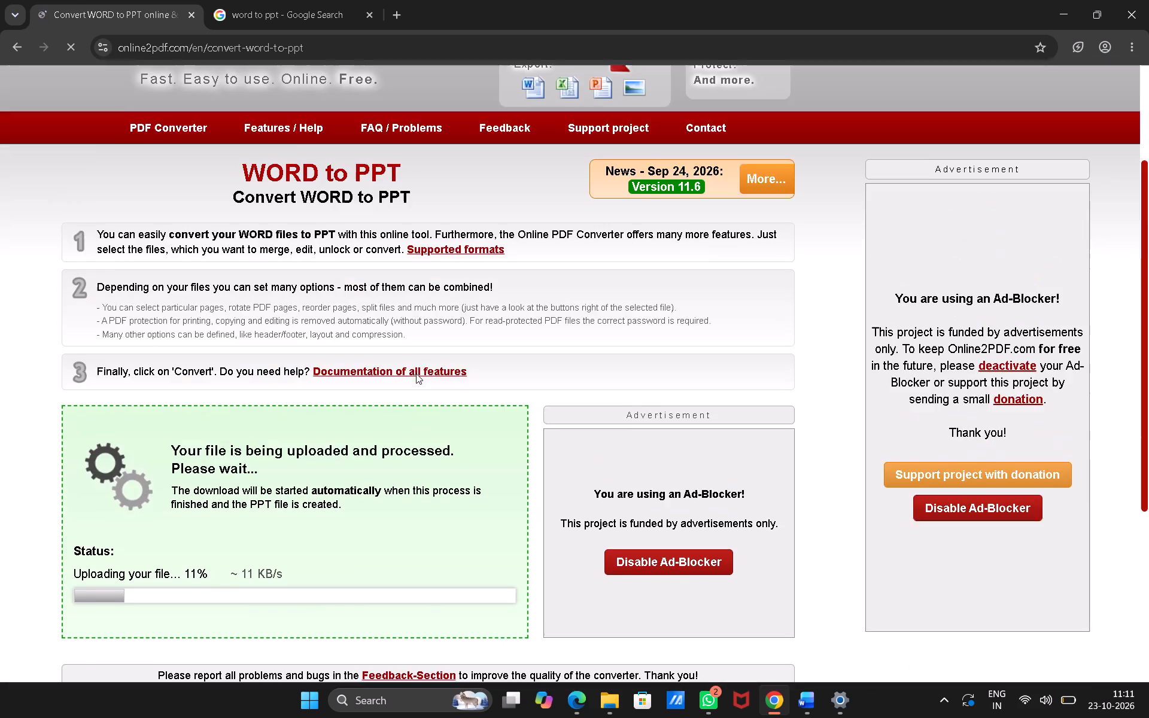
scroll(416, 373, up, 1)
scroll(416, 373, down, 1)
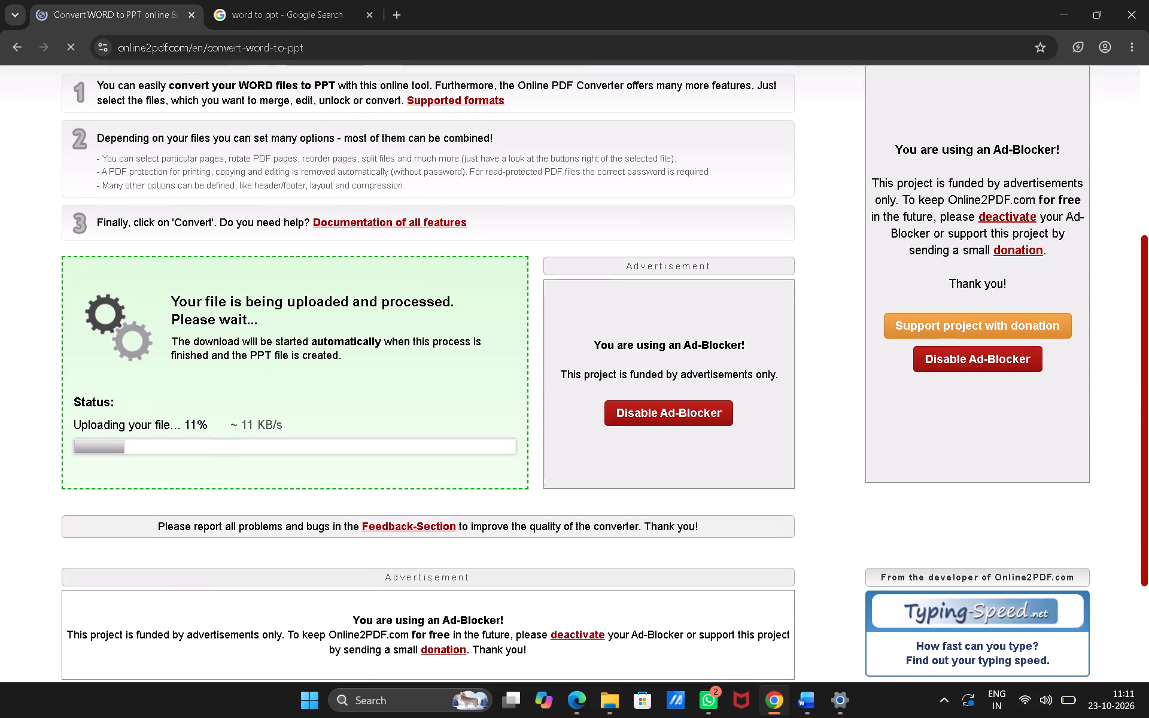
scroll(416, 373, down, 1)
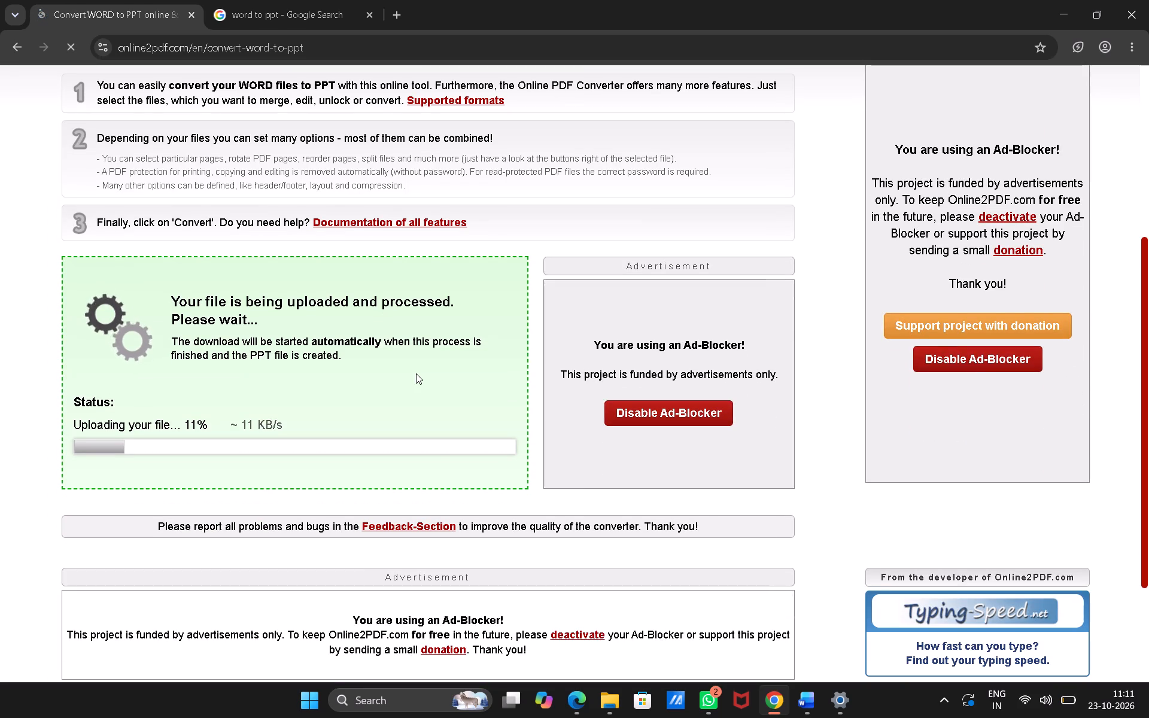
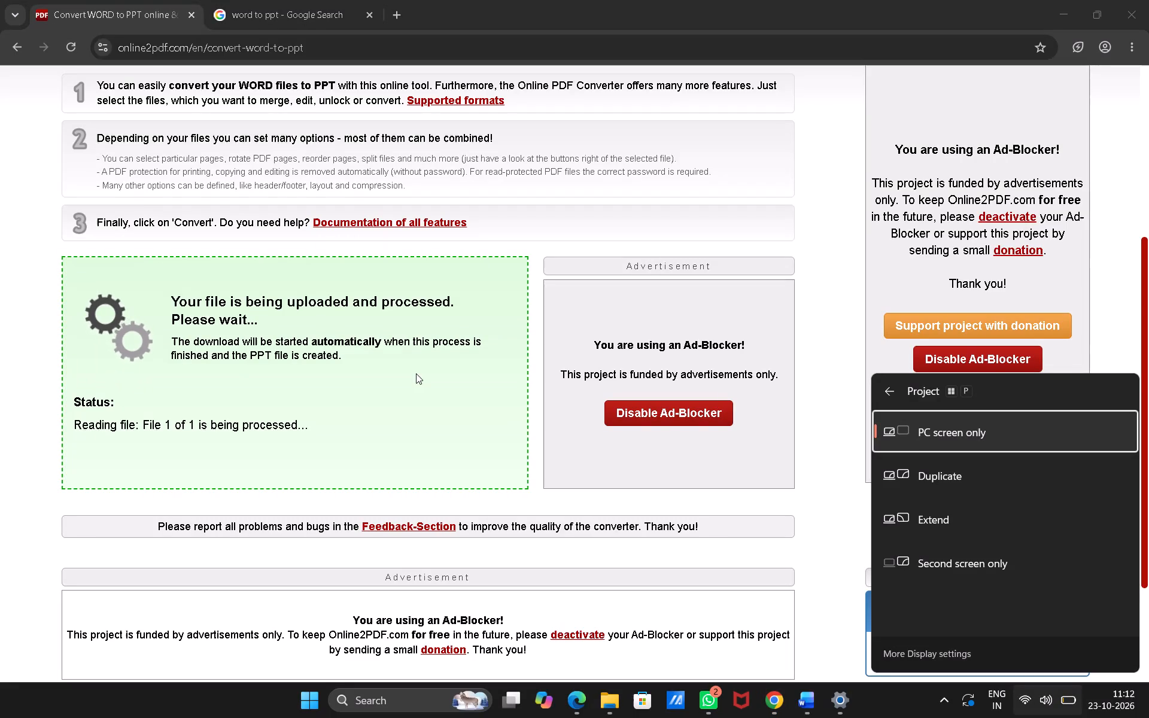
Set the display projection mode to Duplicate and return to the conversion page.
click(964, 486)
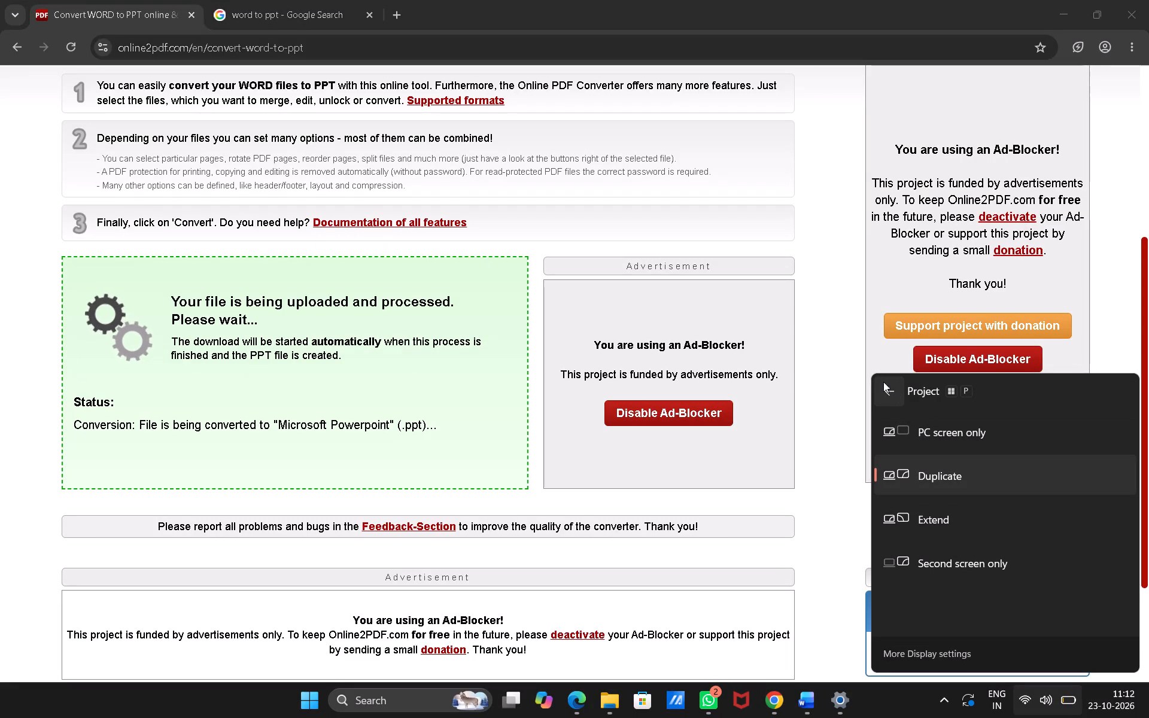
click(835, 372)
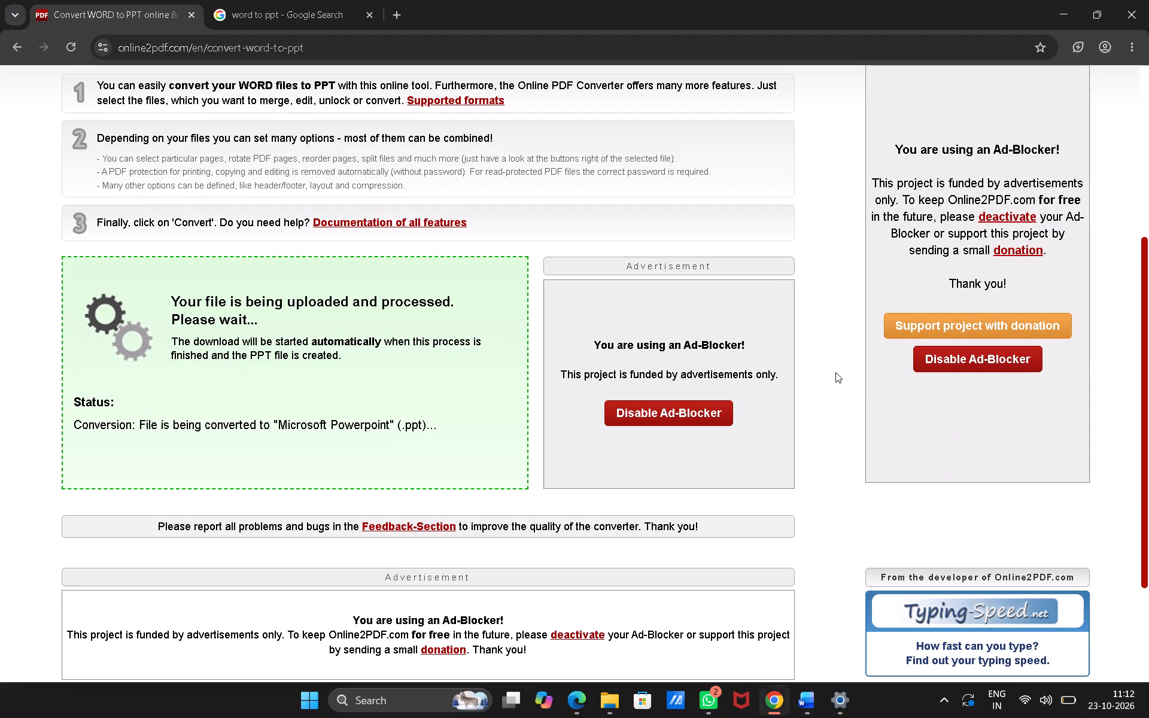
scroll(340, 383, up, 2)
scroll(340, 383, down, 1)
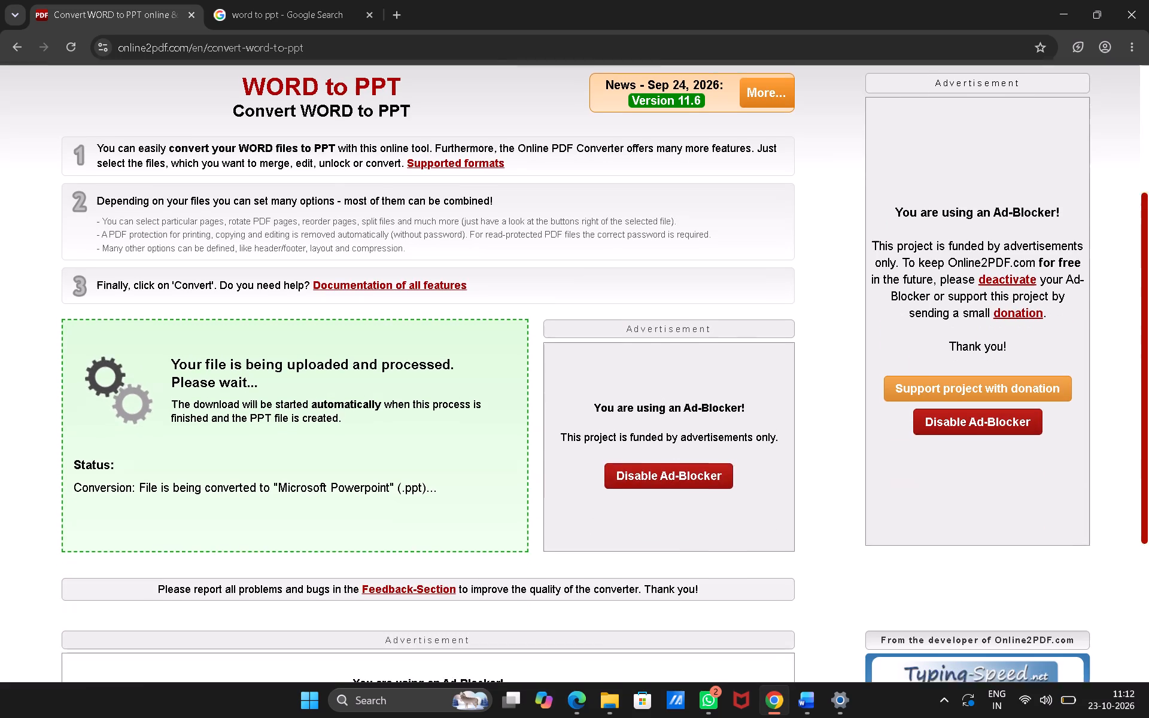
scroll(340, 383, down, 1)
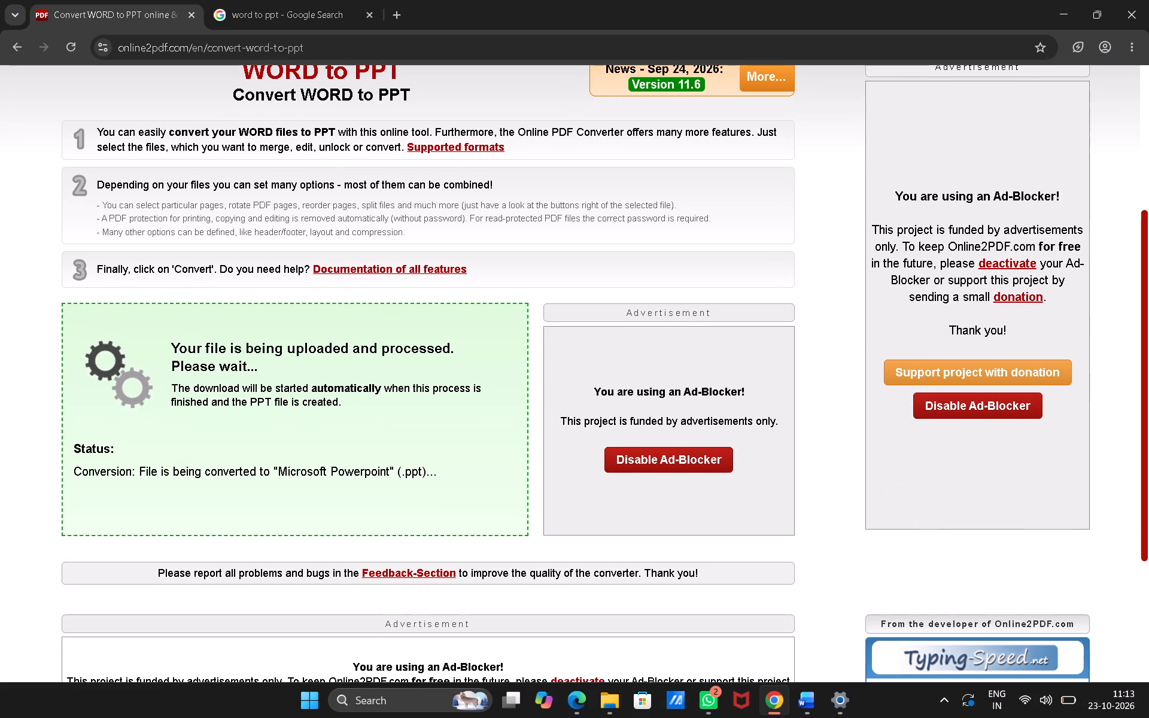
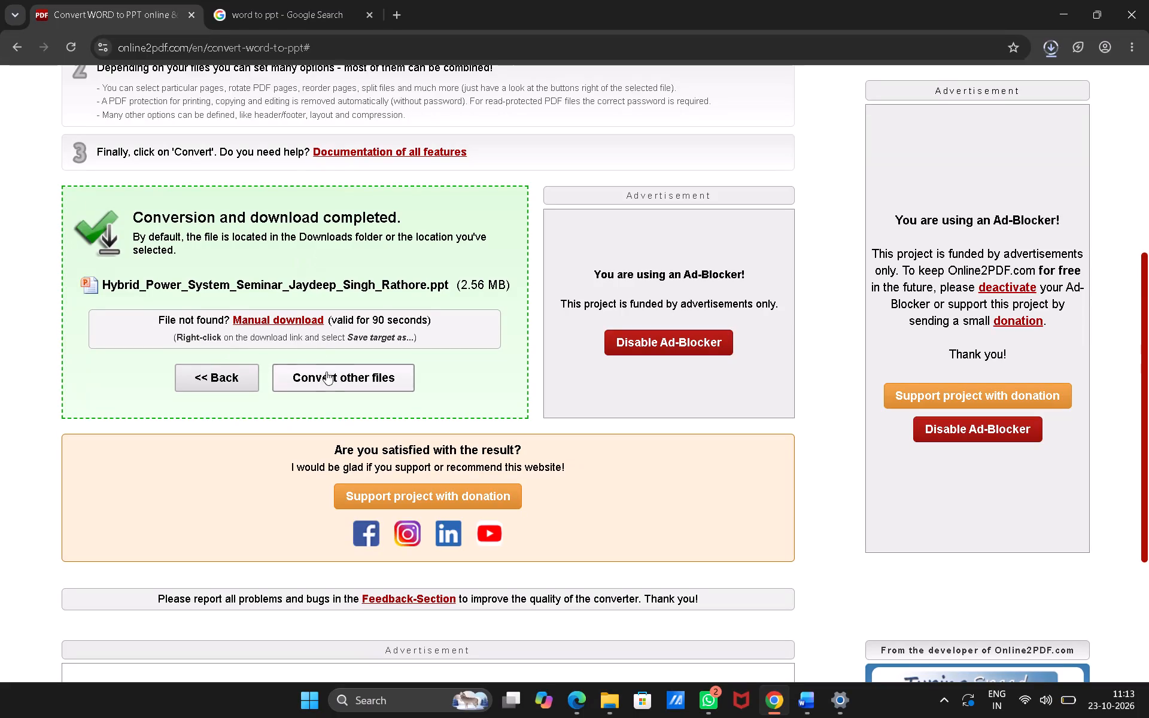
Open the newly converted hybrid power system seminar PPT file from the recent downloads in PowerPoint.
scroll(373, 323, up, 3)
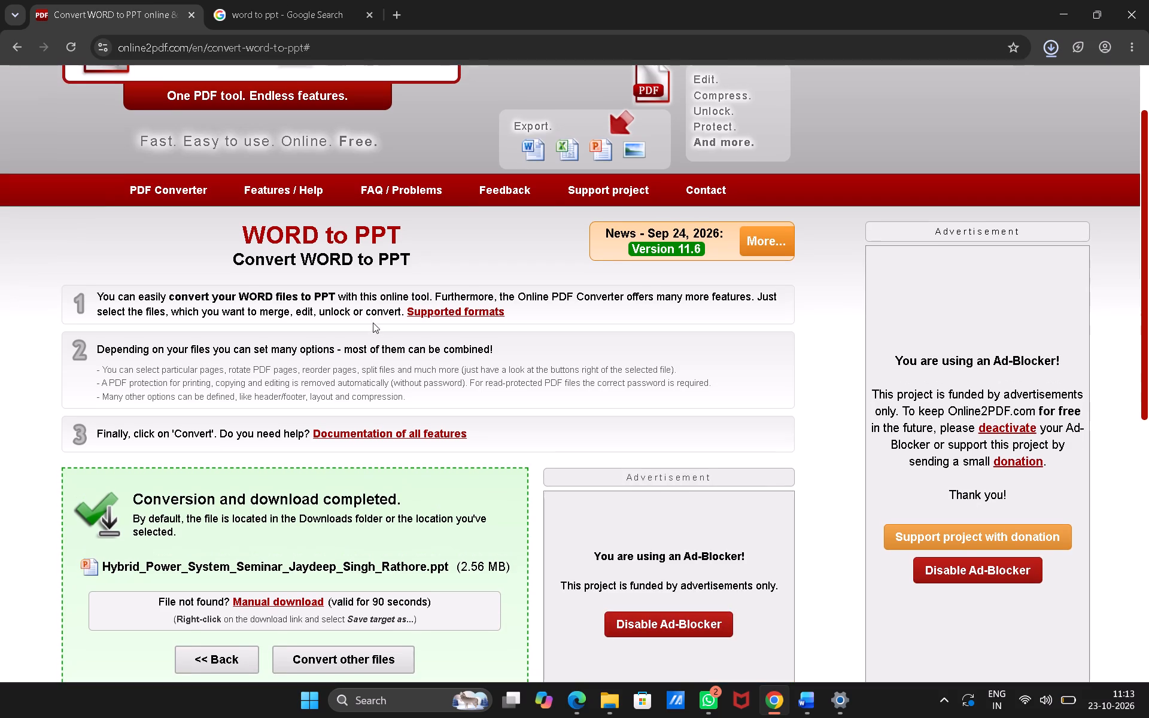
click(1058, 45)
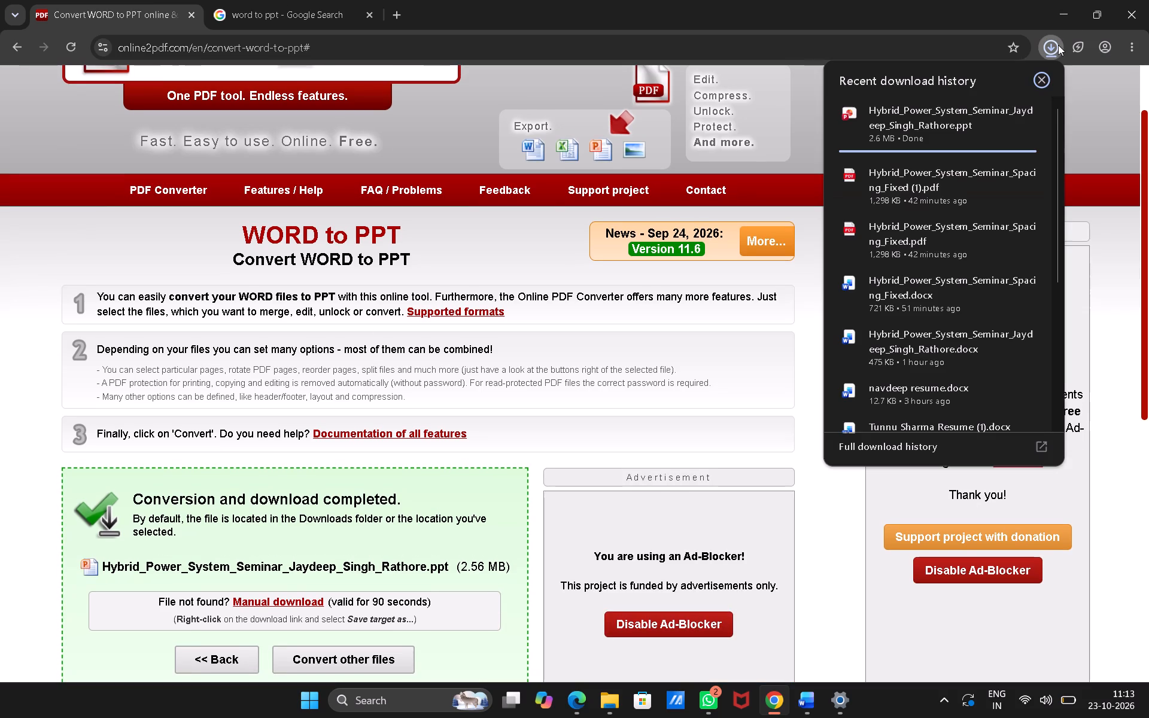
click(907, 118)
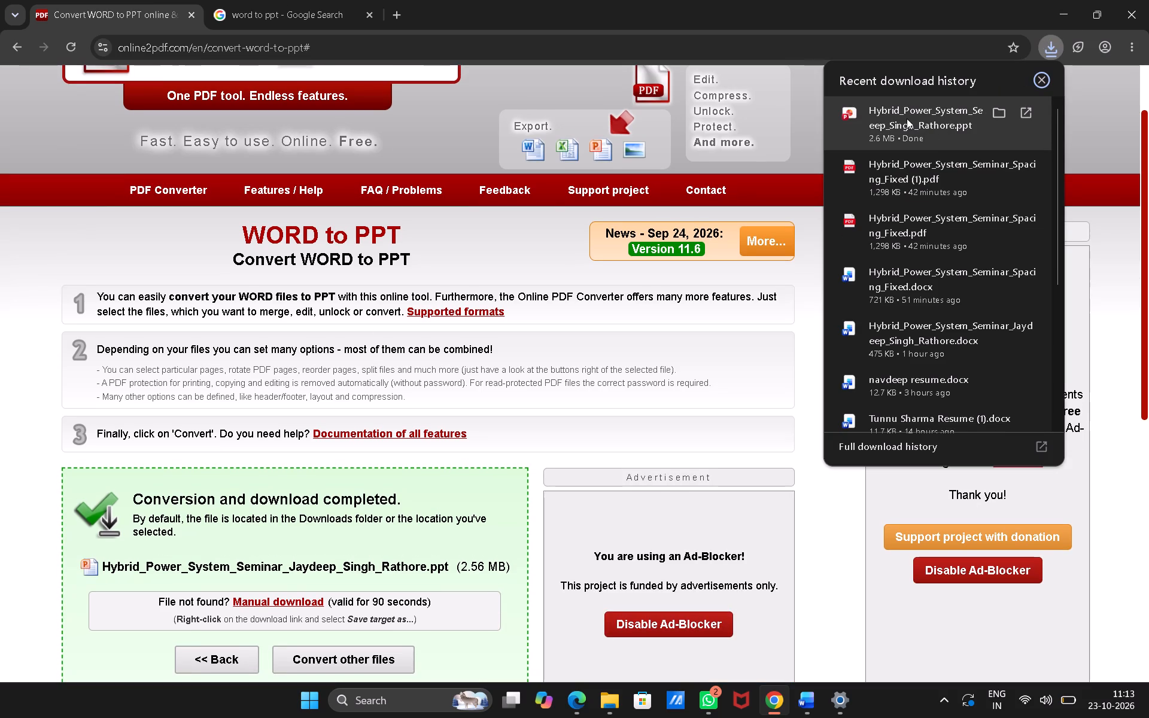
click(907, 118)
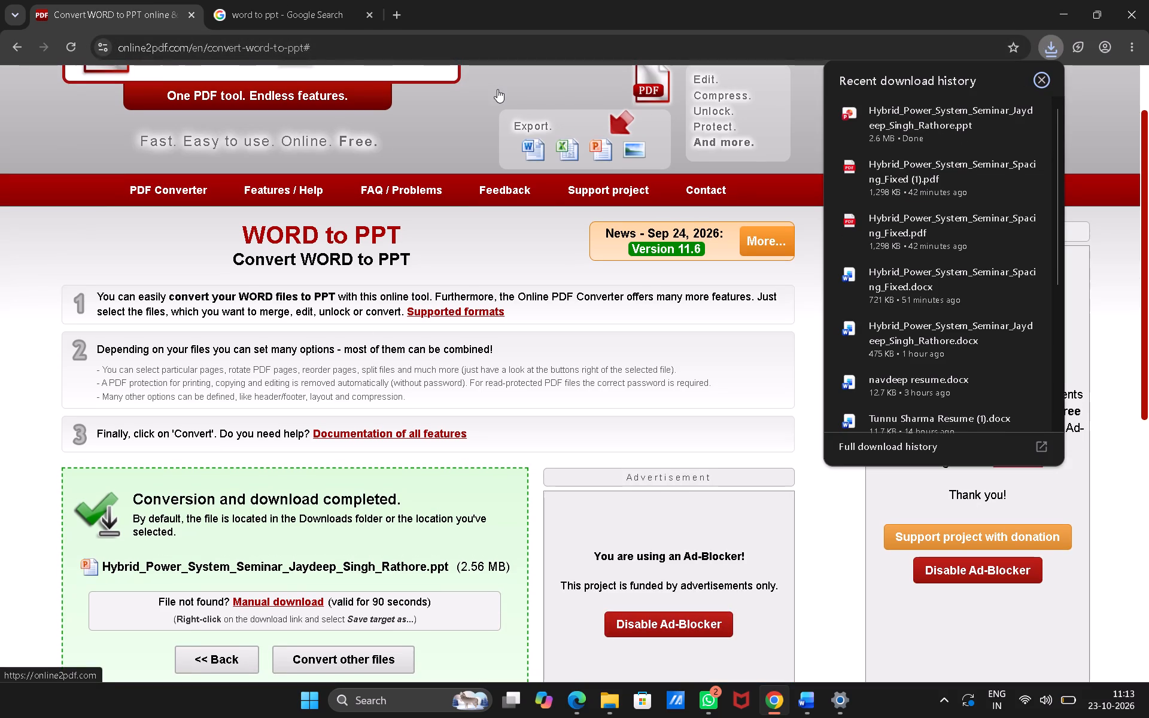
double_click(855, 120)
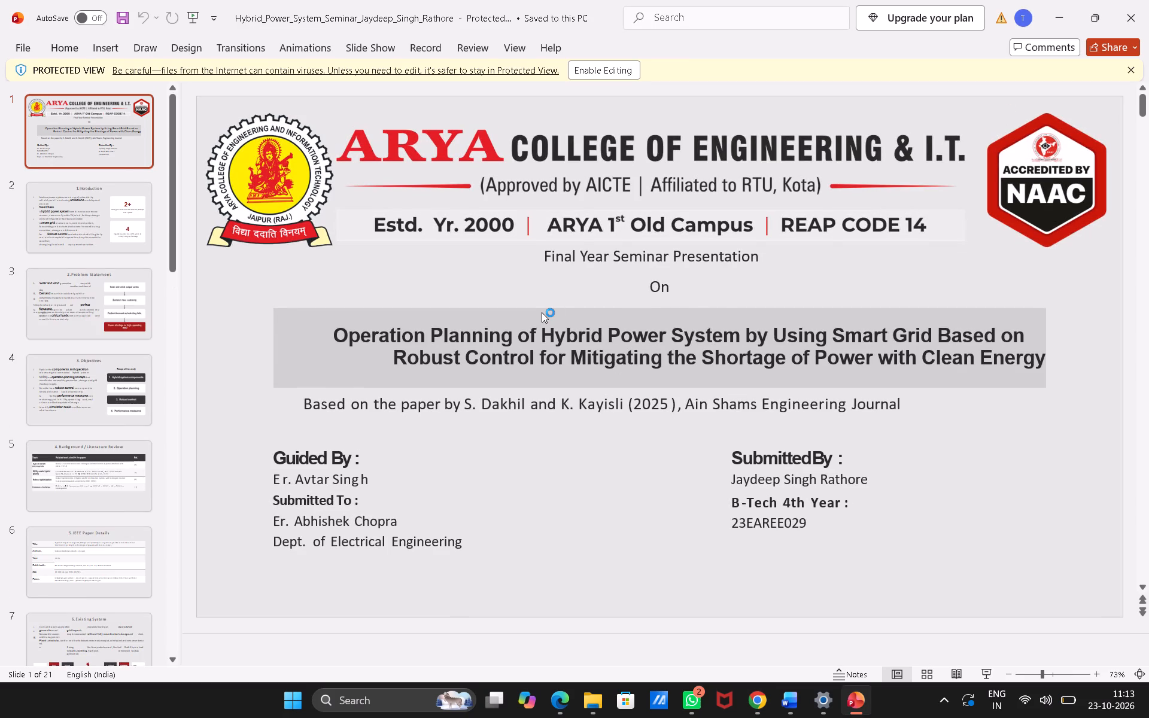
Look through the slides of the converted seminar presentation to check their text spacing and layout.
scroll(542, 312, down, 4)
scroll(542, 312, up, 3)
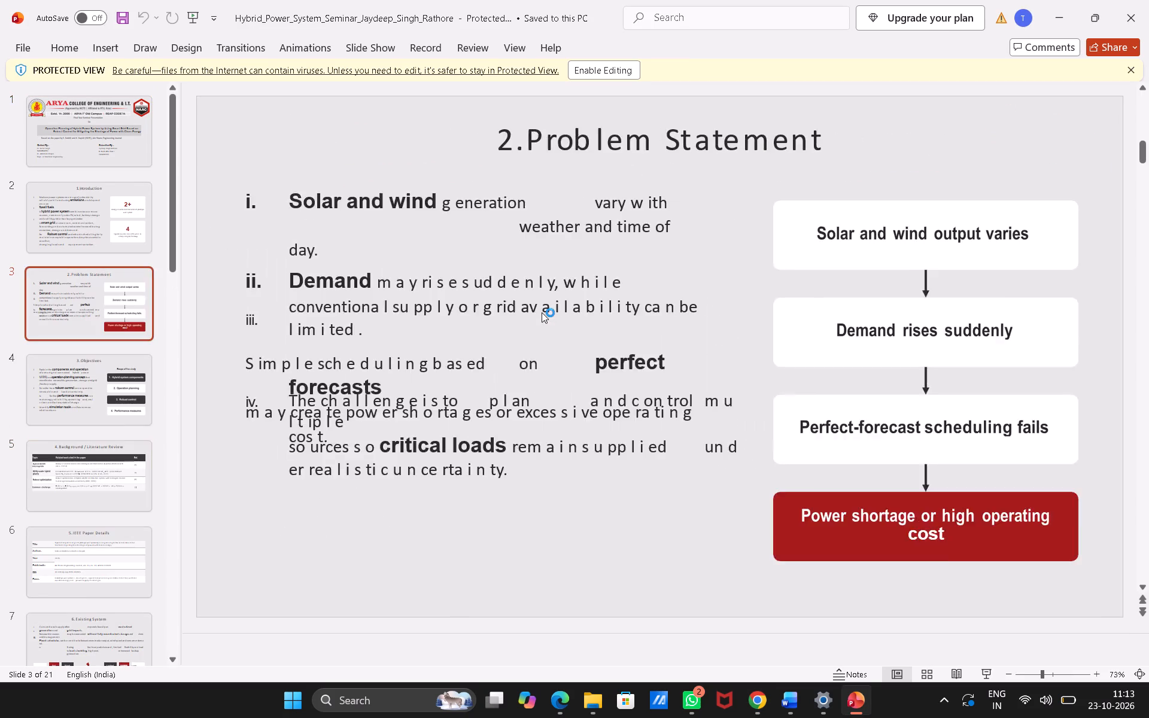
scroll(542, 312, down, 2)
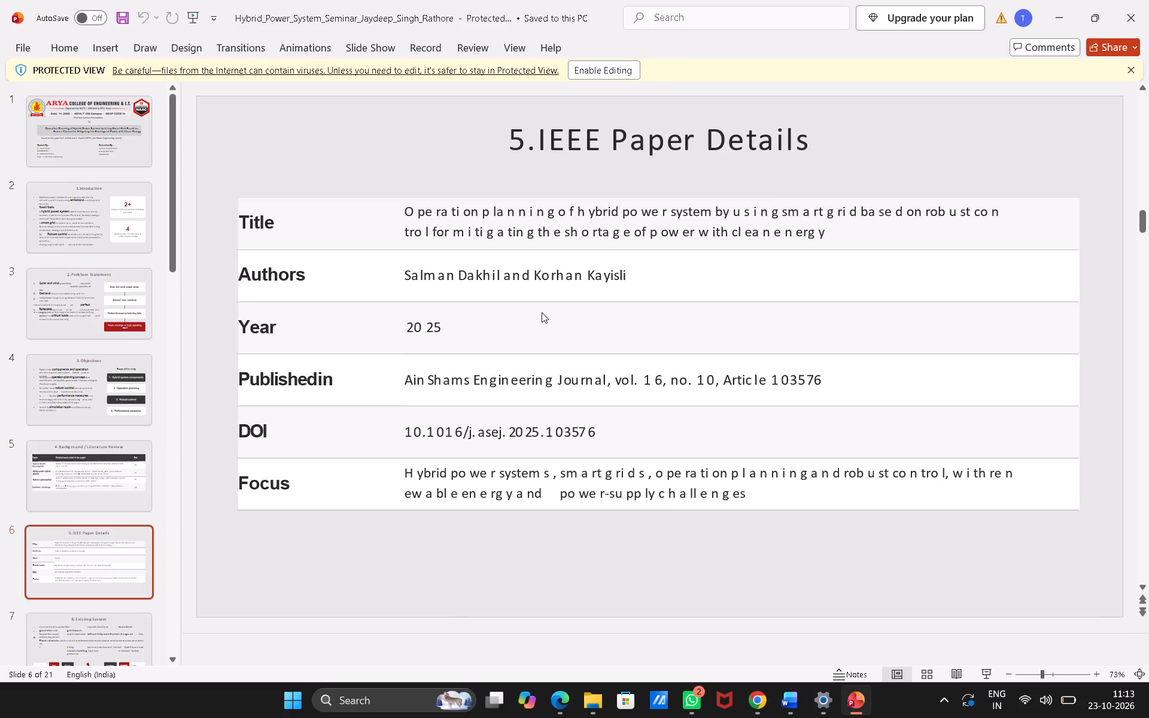
scroll(542, 312, down, 5)
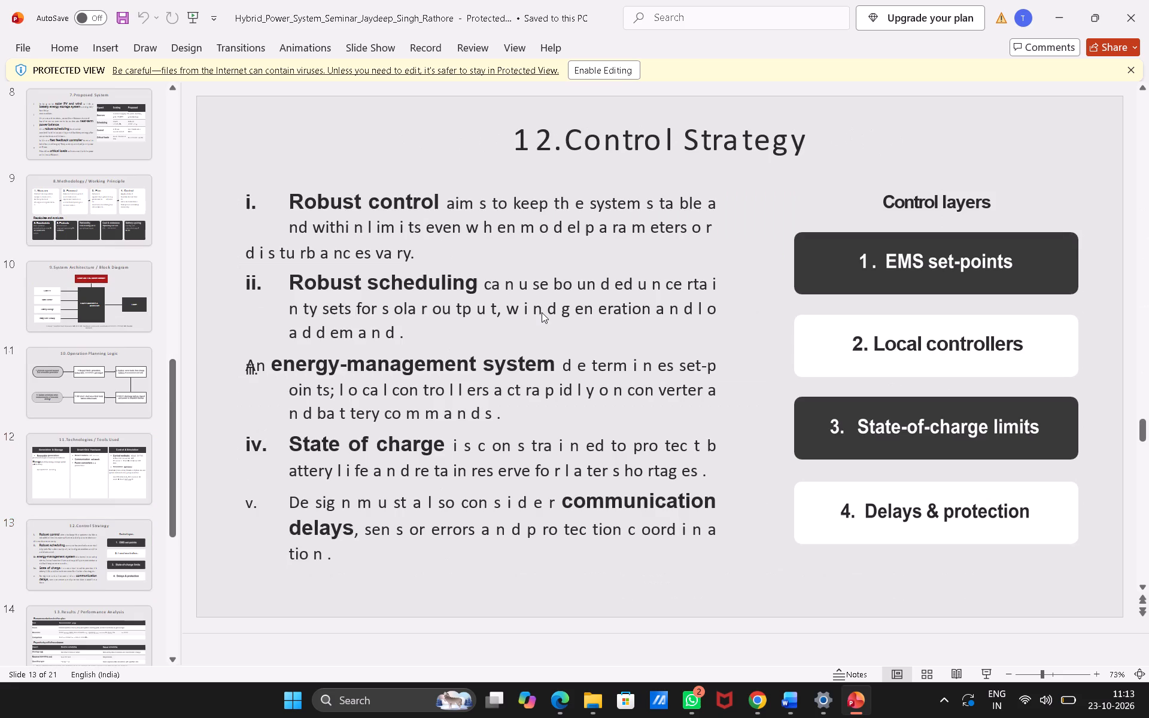
scroll(542, 312, down, 4)
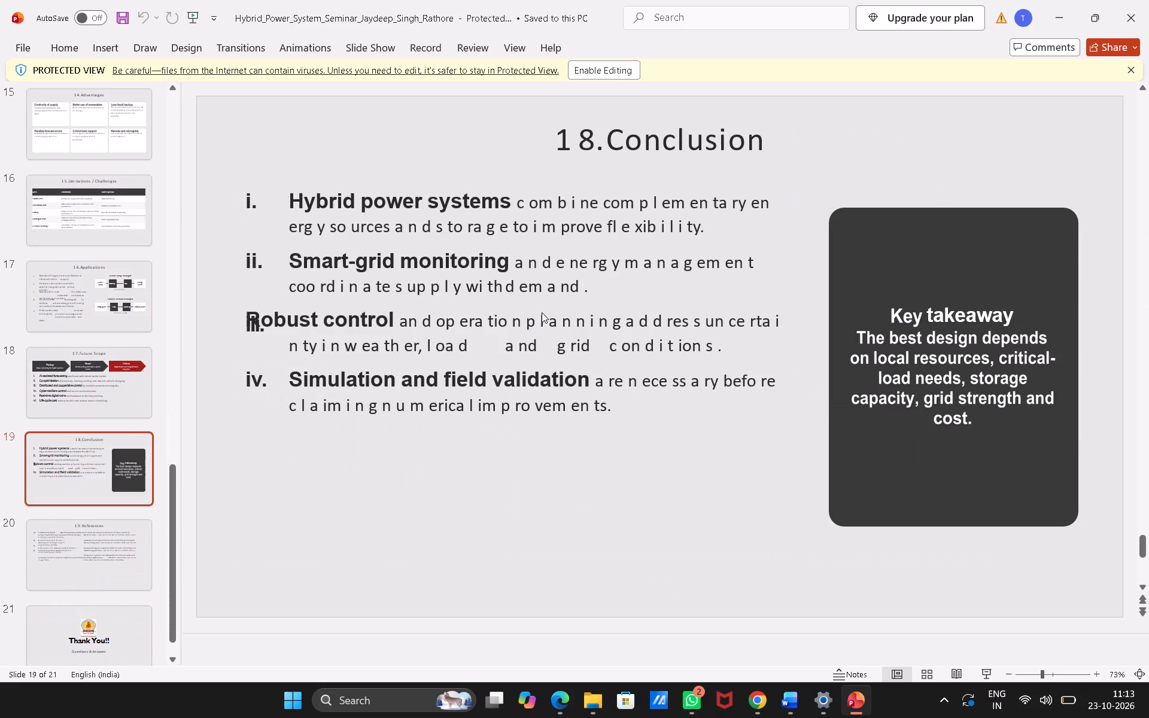
scroll(542, 312, up, 20)
scroll(542, 312, up, 20)
scroll(542, 312, up, 20)
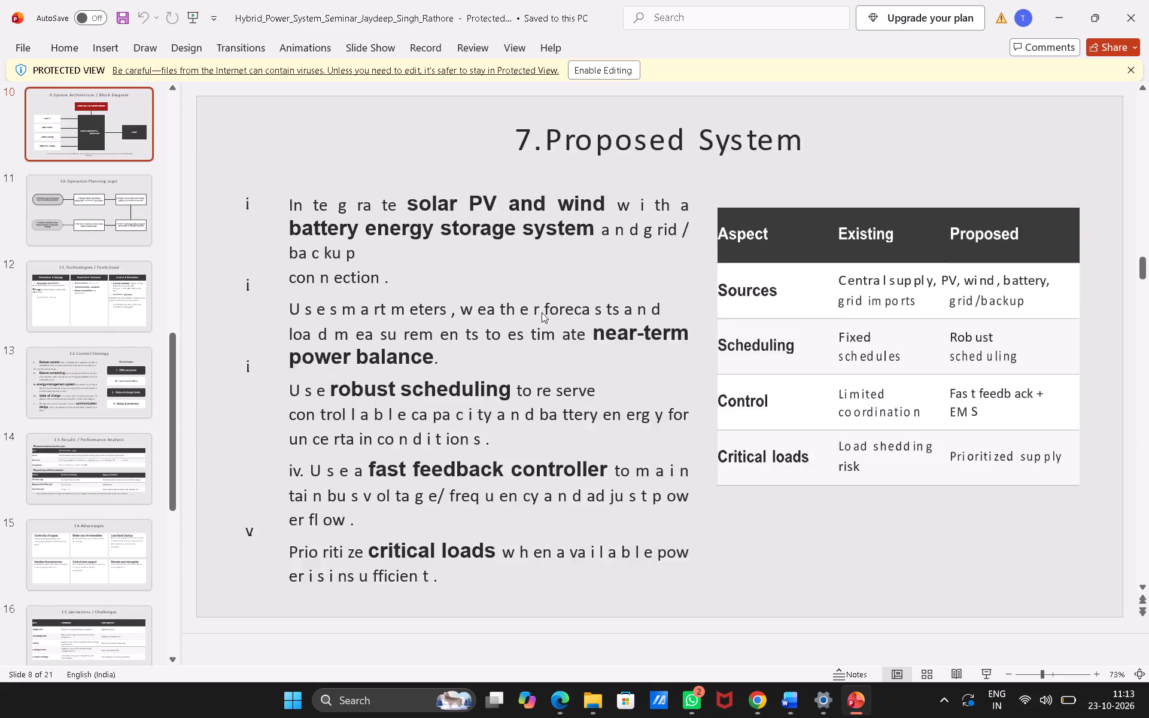
Return to the title slide of the converted seminar presentation and enable editing for the protected file.
scroll(542, 312, up, 20)
scroll(542, 312, up, 18)
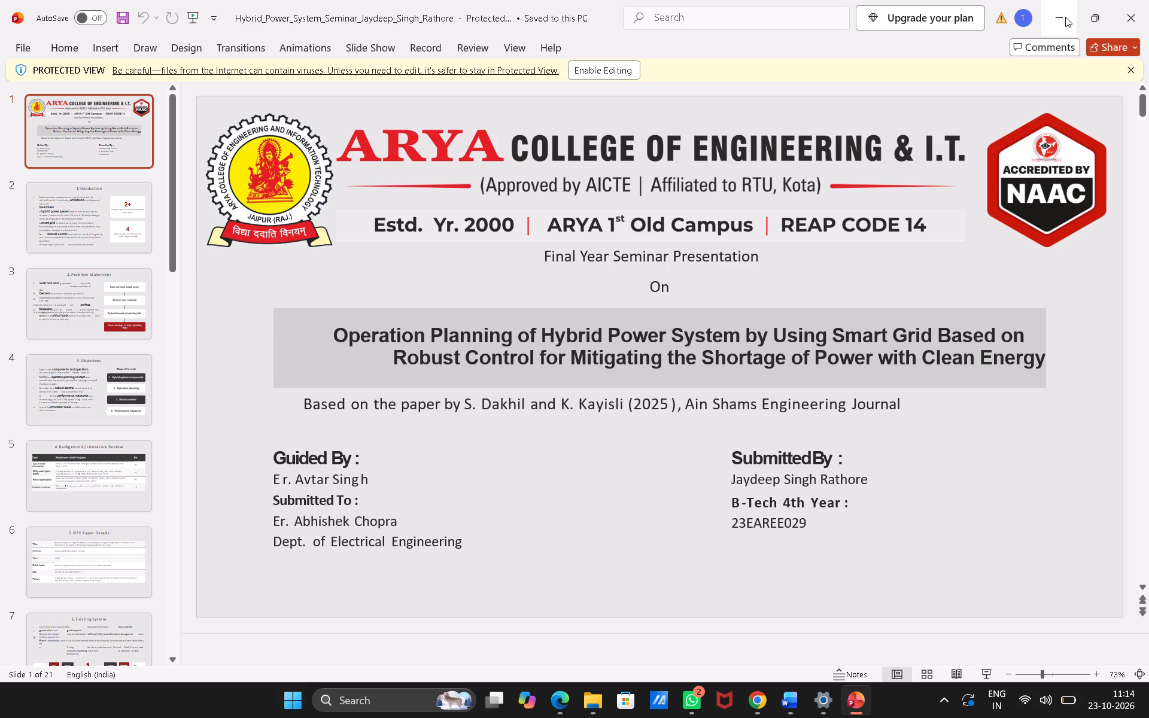
scroll(793, 187, down, 1)
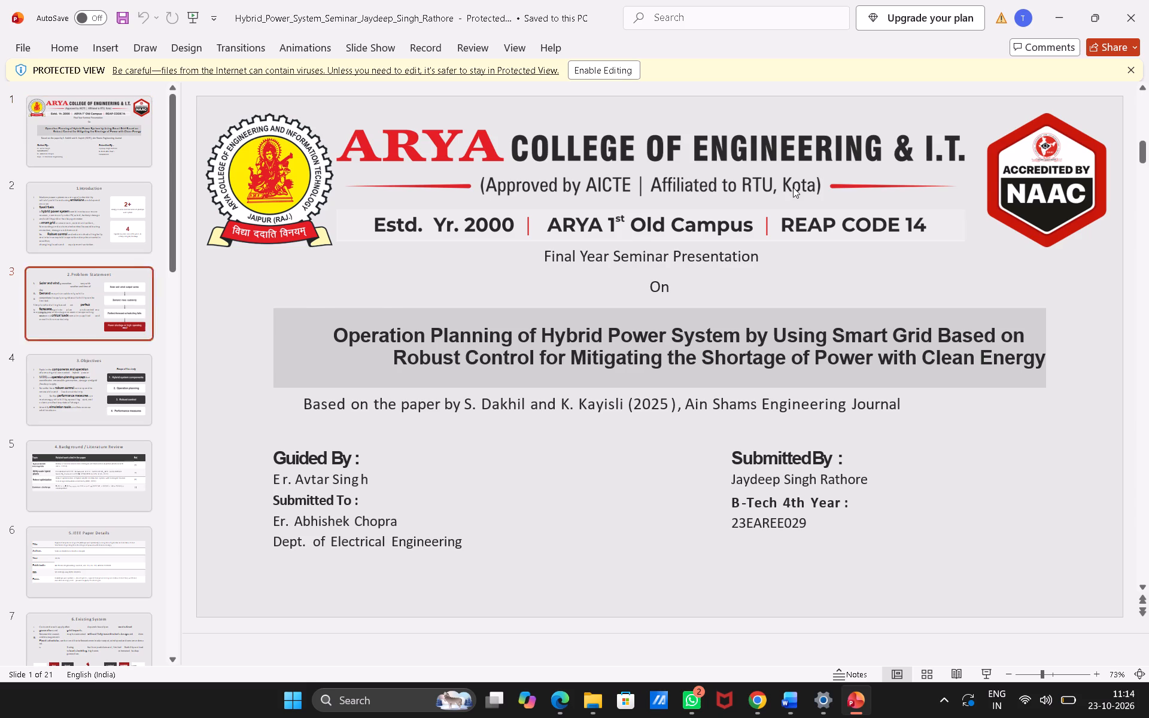
scroll(793, 187, down, 2)
scroll(793, 187, up, 6)
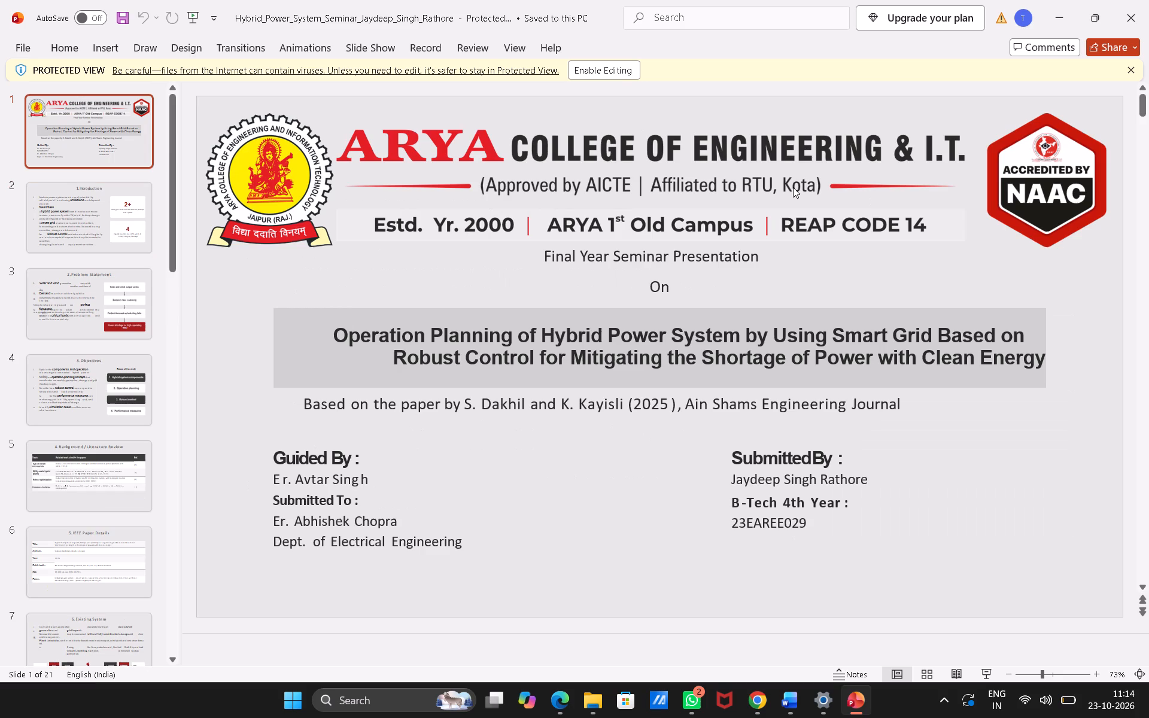
click(594, 72)
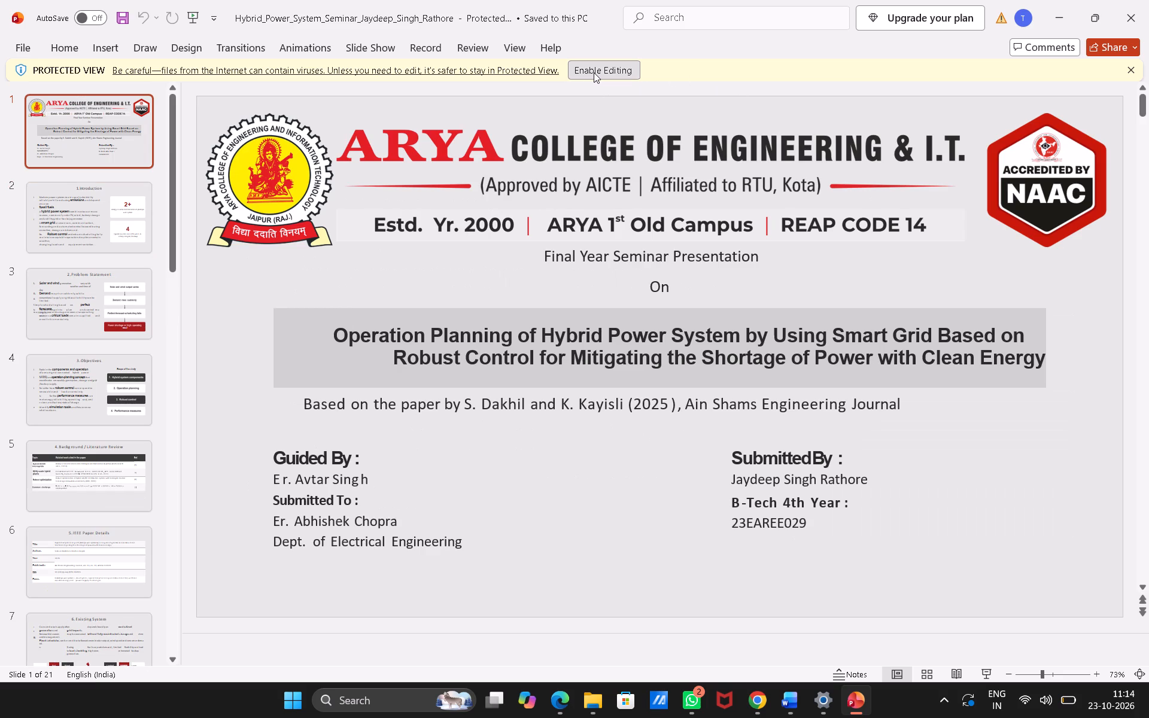